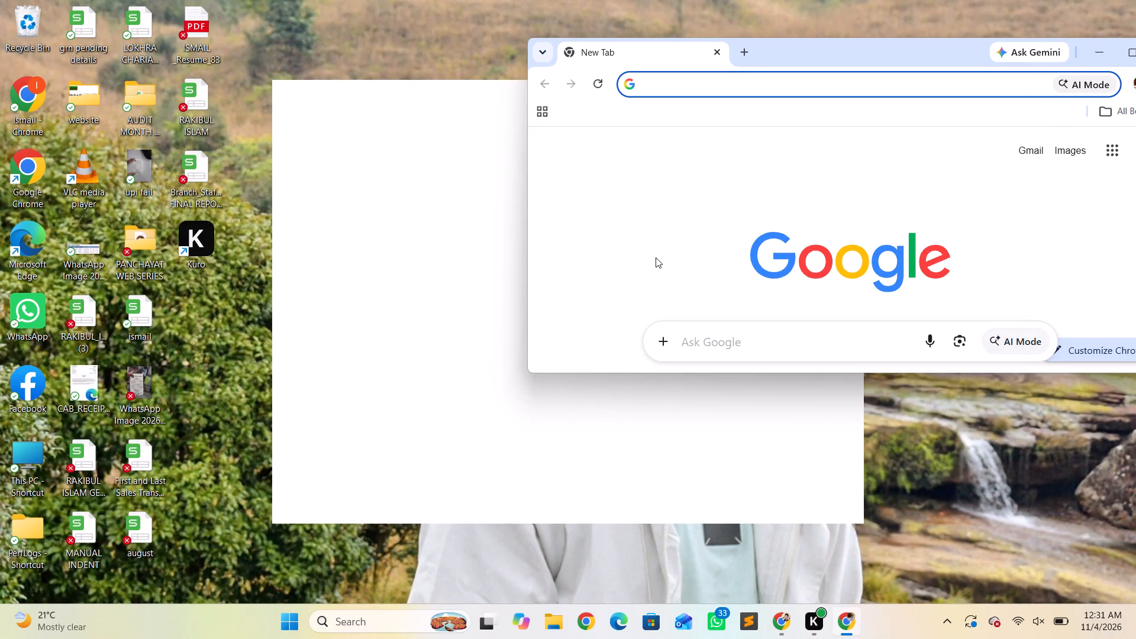
Maximize the browser window with the new tab so it fills the screen.
left_click_drag(656, 257, 1135, 55)
left_click(1135, 55)
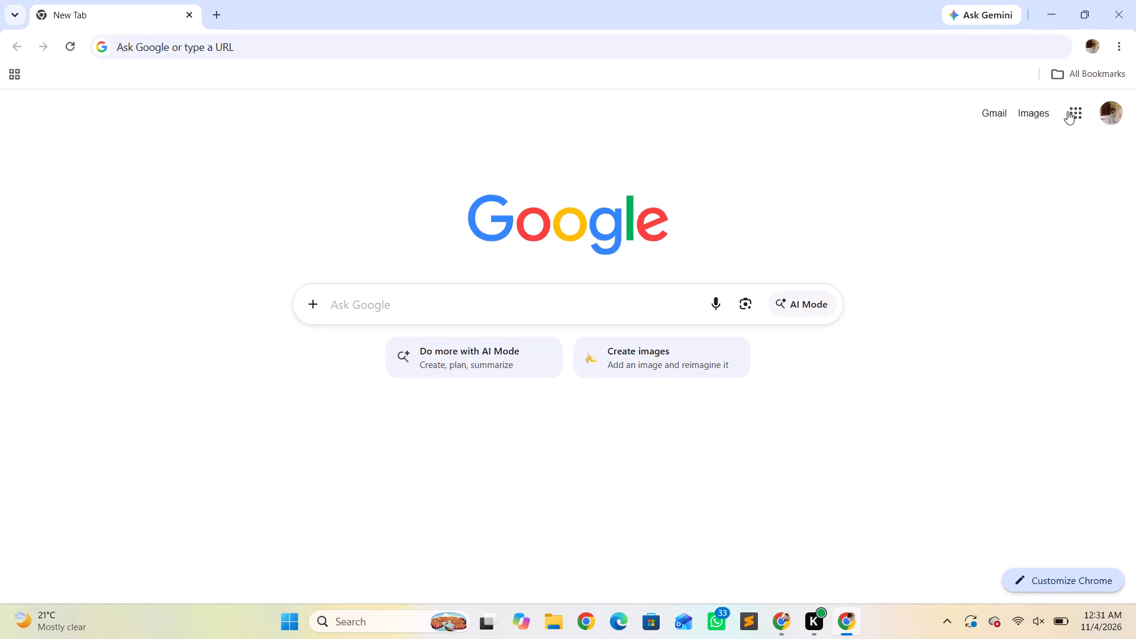
Open the Google apps launcher from the new tab page.
left_click(1067, 111)
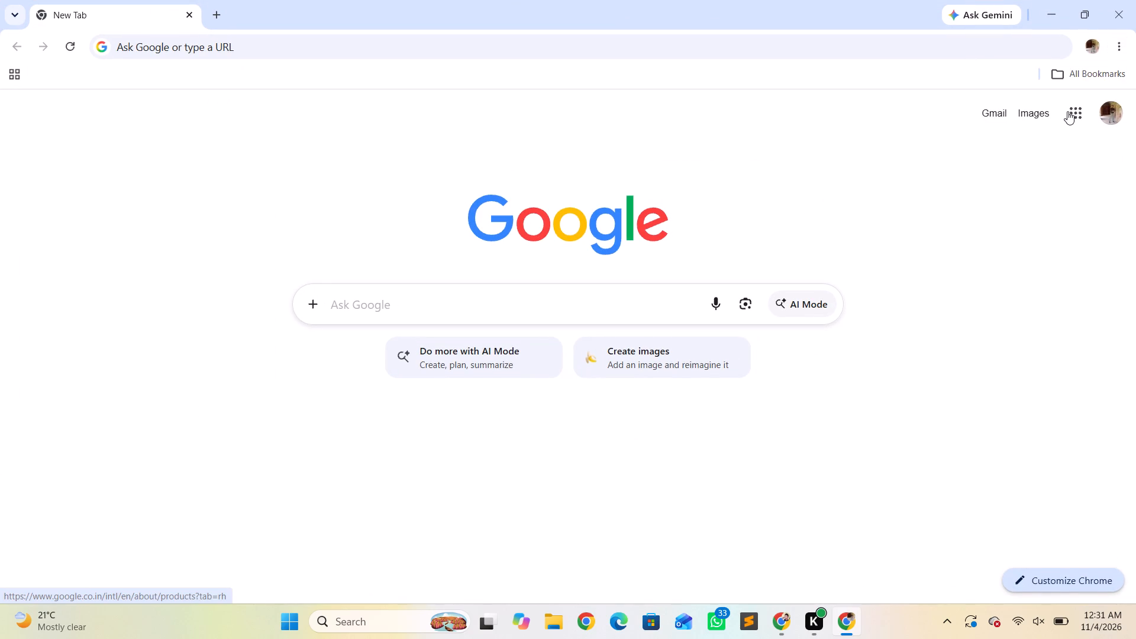
left_click(1074, 109)
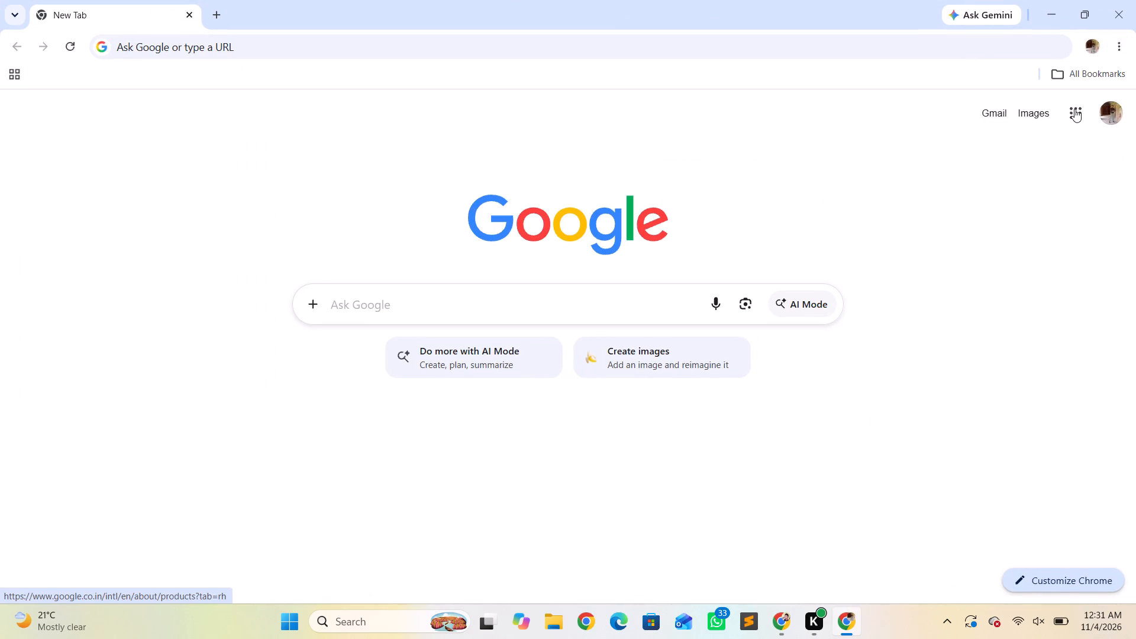
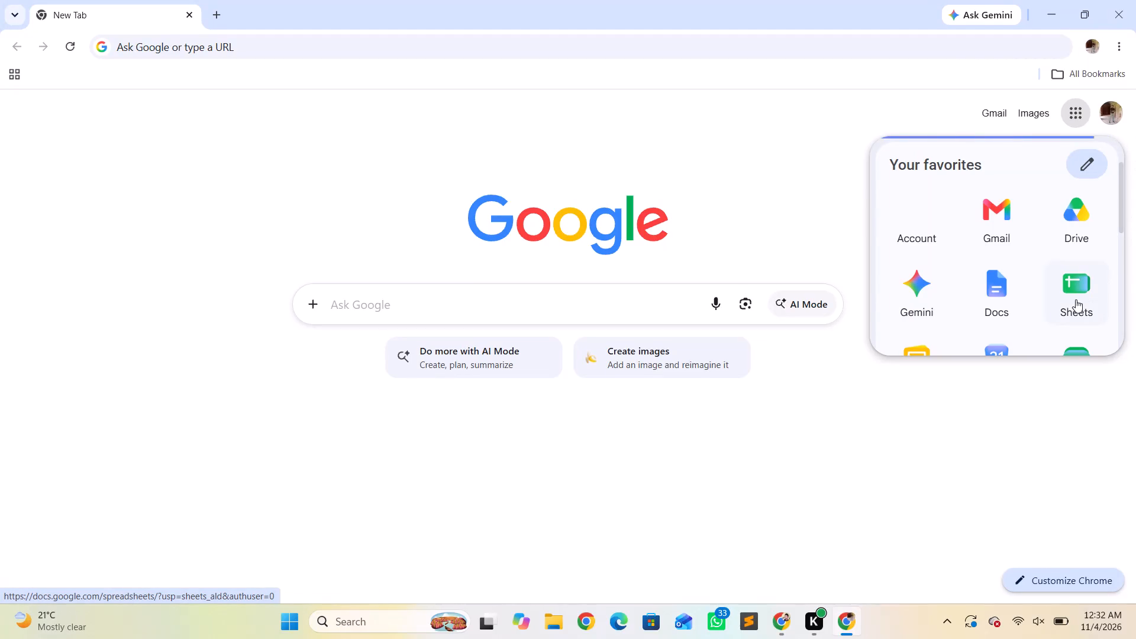
Open Google Sheets from the list of favorite Google apps.
left_click(1076, 294)
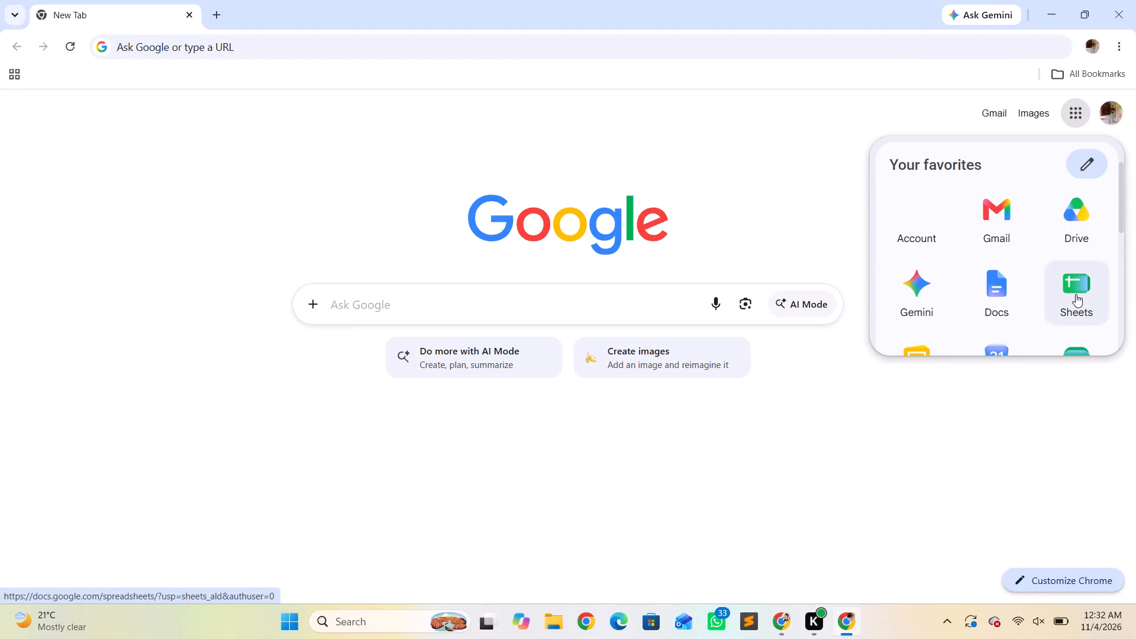
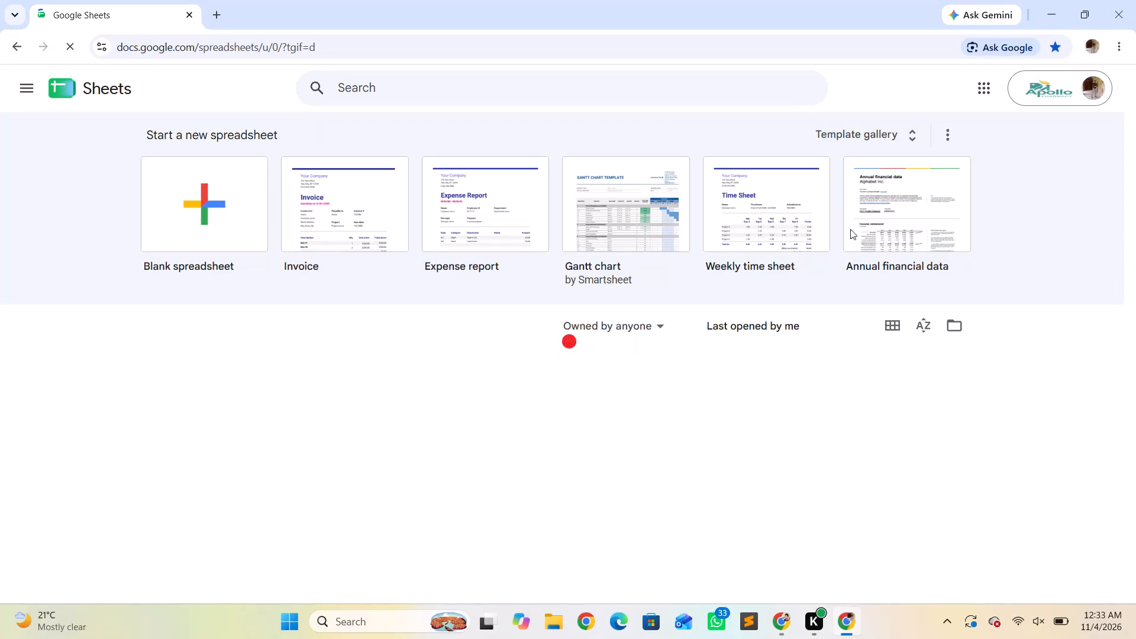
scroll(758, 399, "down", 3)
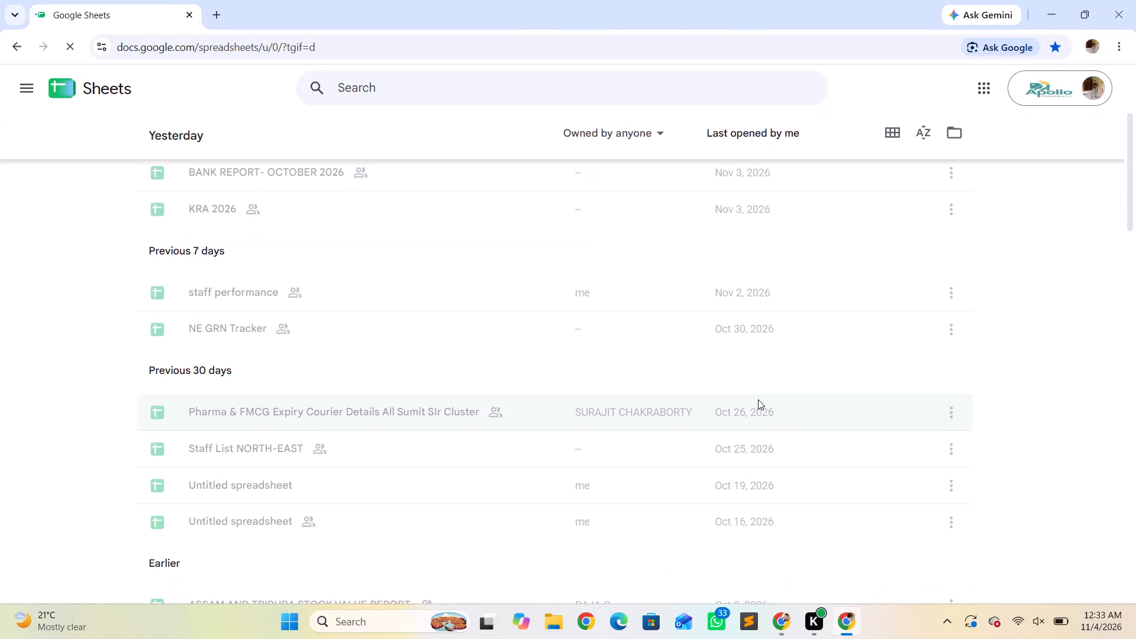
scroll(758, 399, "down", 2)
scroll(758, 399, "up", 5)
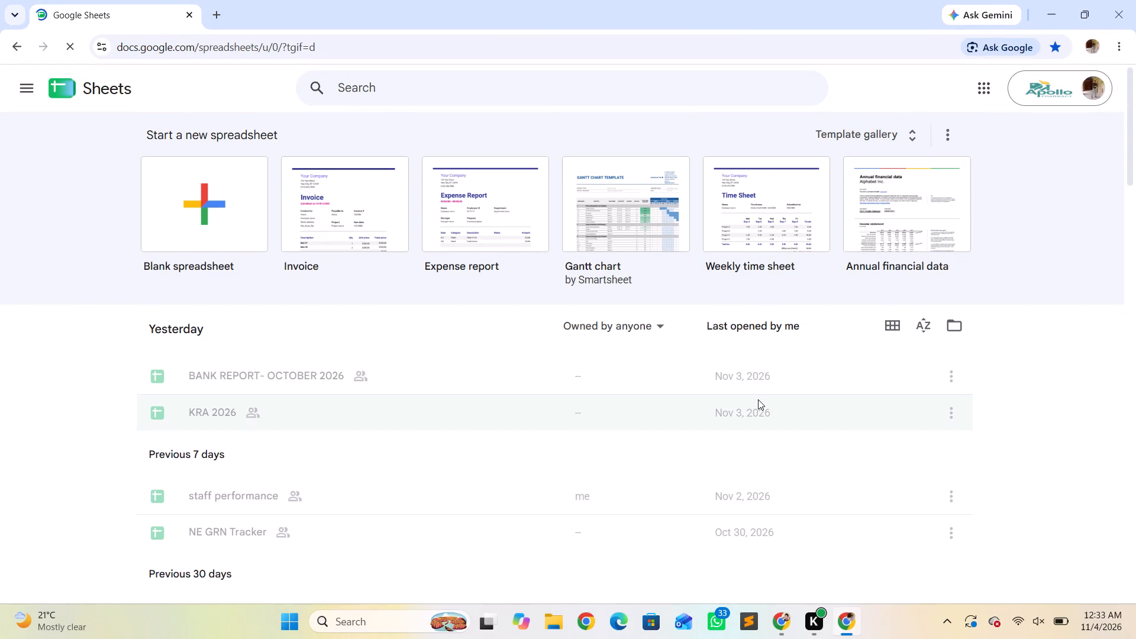
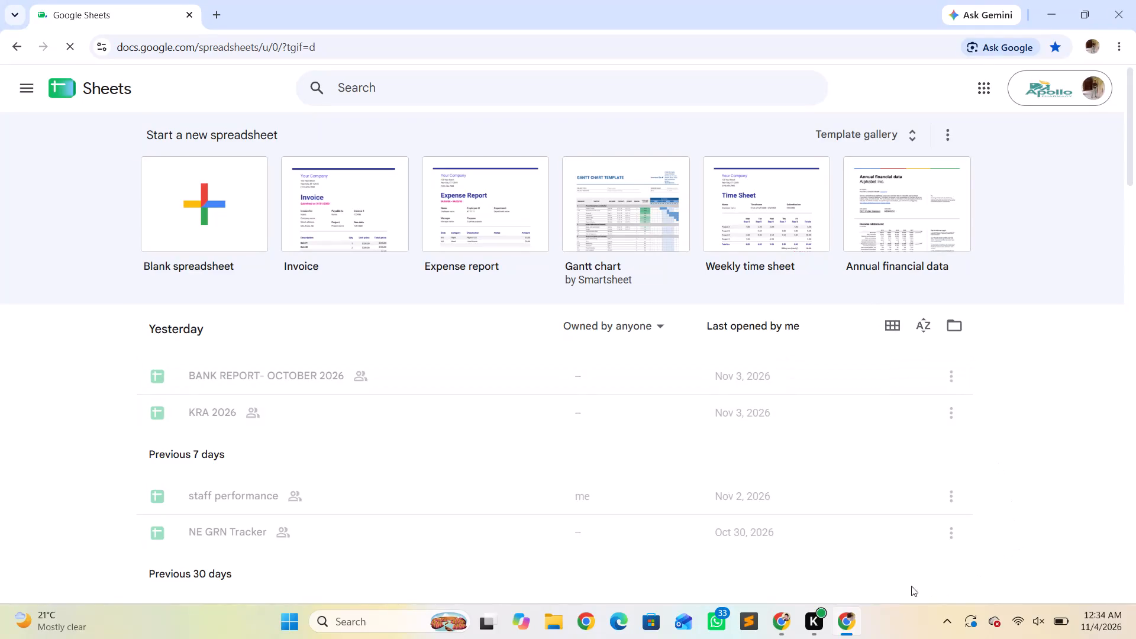
Find the KRA 2026 spreadsheet in the recent files list and open it.
scroll(898, 579, "down", 1)
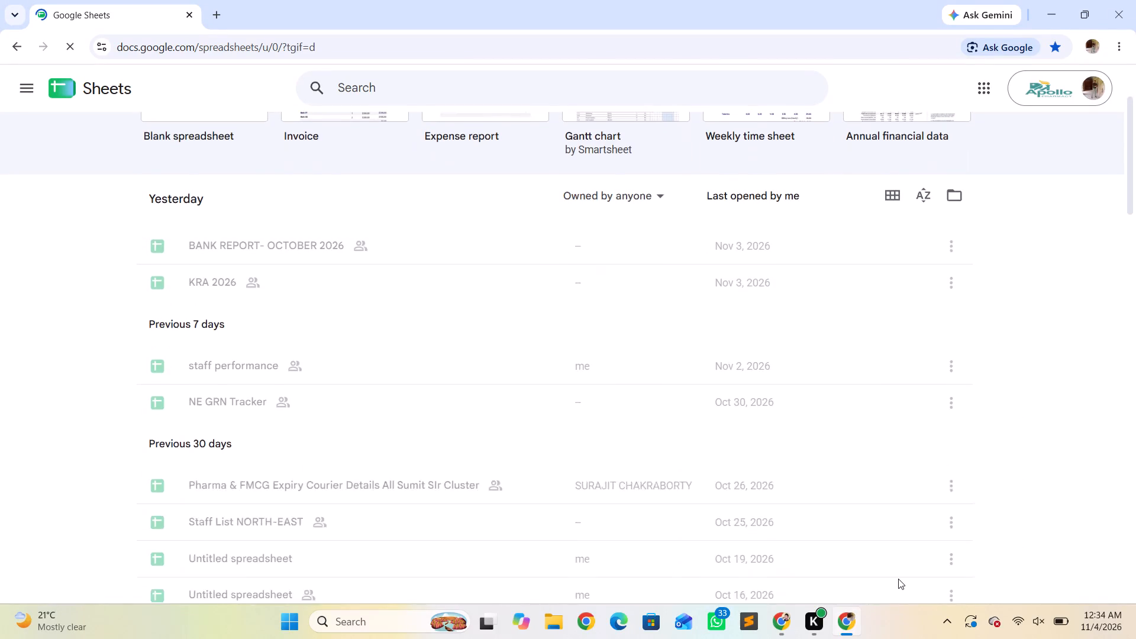
scroll(898, 579, "down", 1)
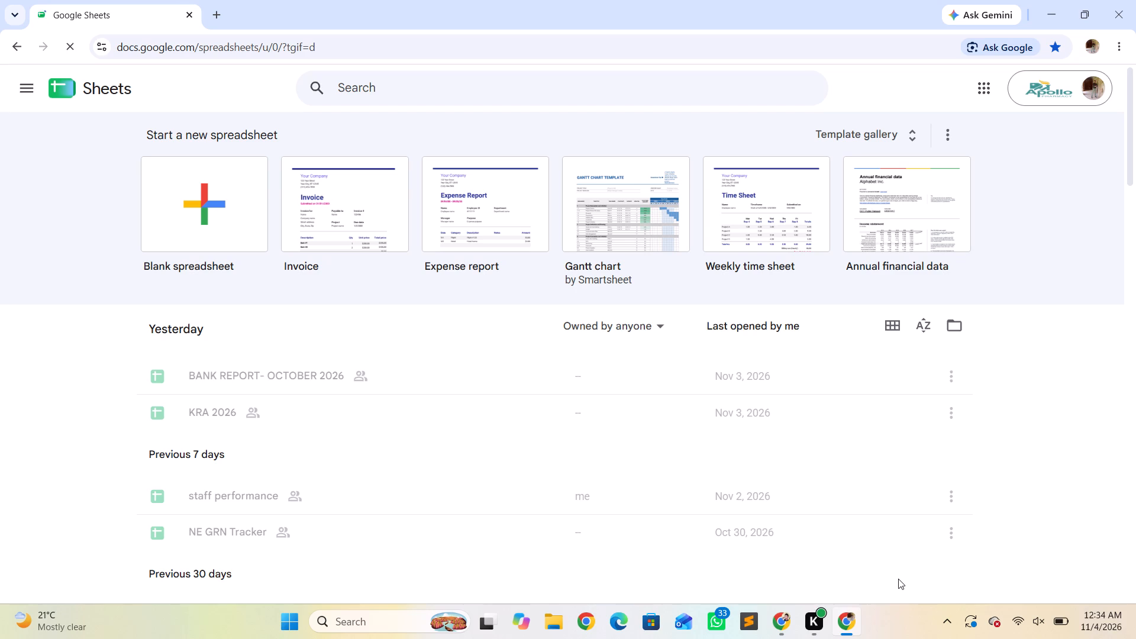
scroll(898, 579, "down", 6)
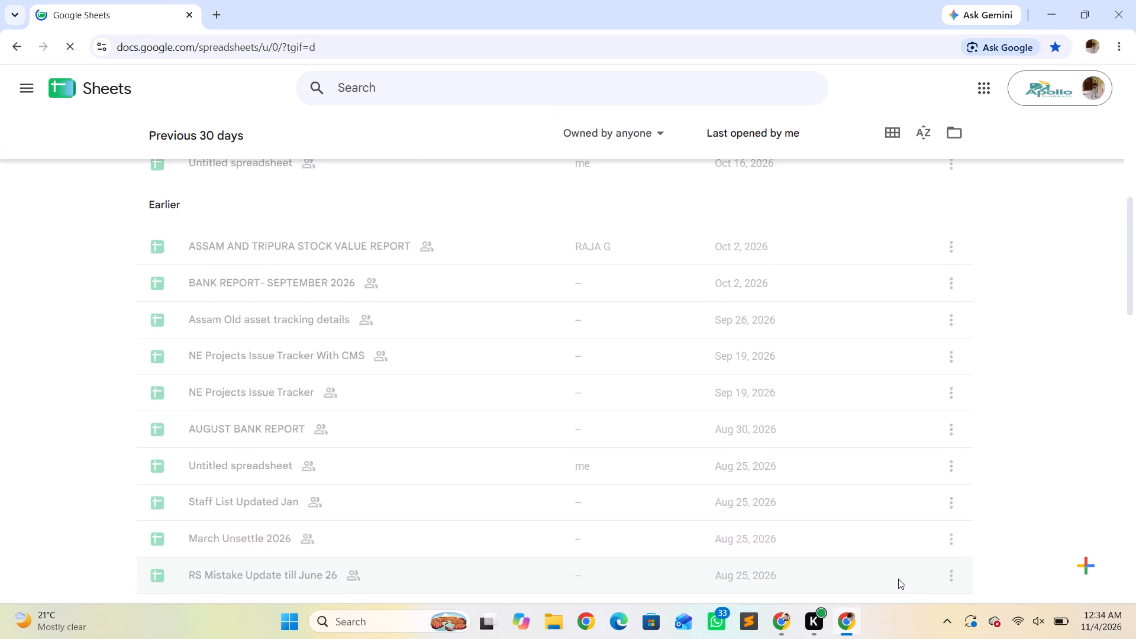
scroll(898, 579, "down", 9)
scroll(898, 579, "up", 5)
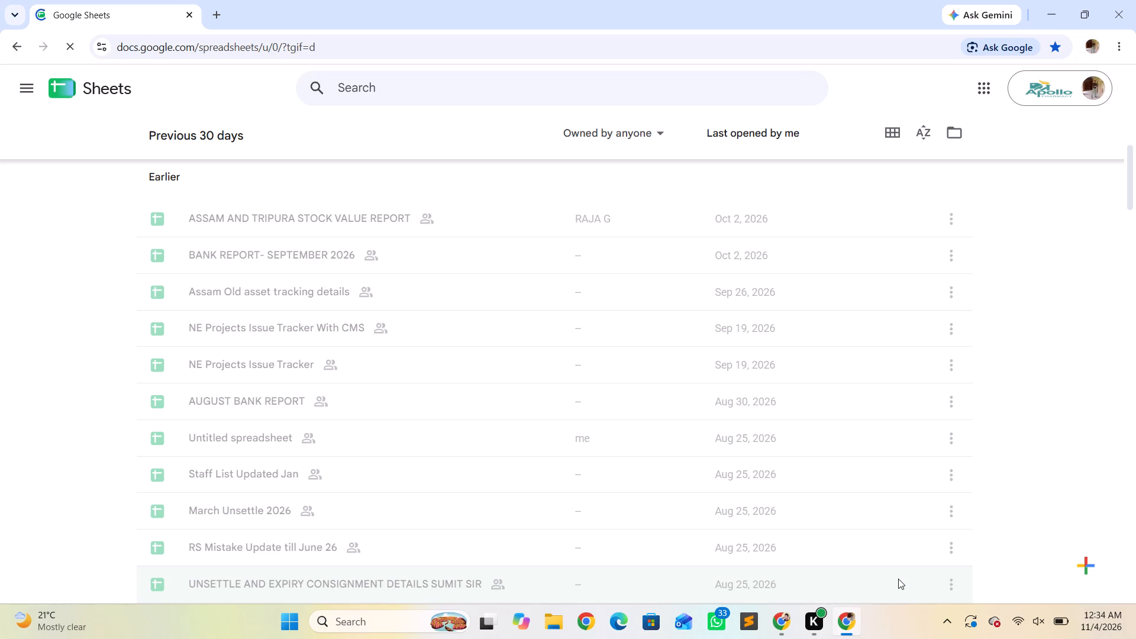
scroll(898, 579, "up", 4)
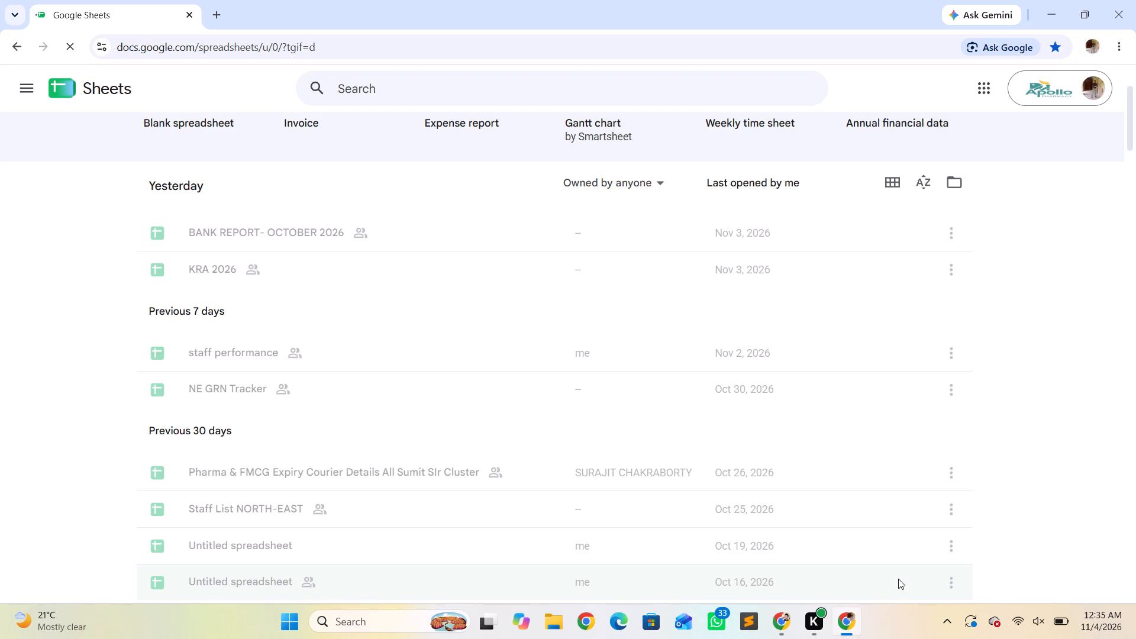
scroll(898, 579, "down", 3)
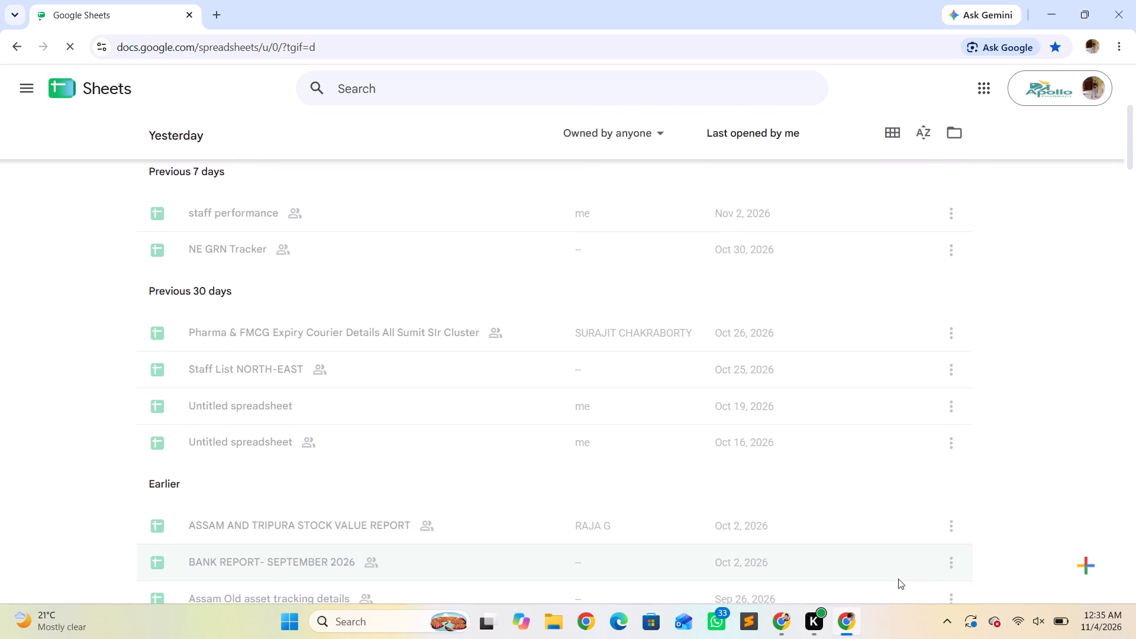
scroll(898, 579, "up", 5)
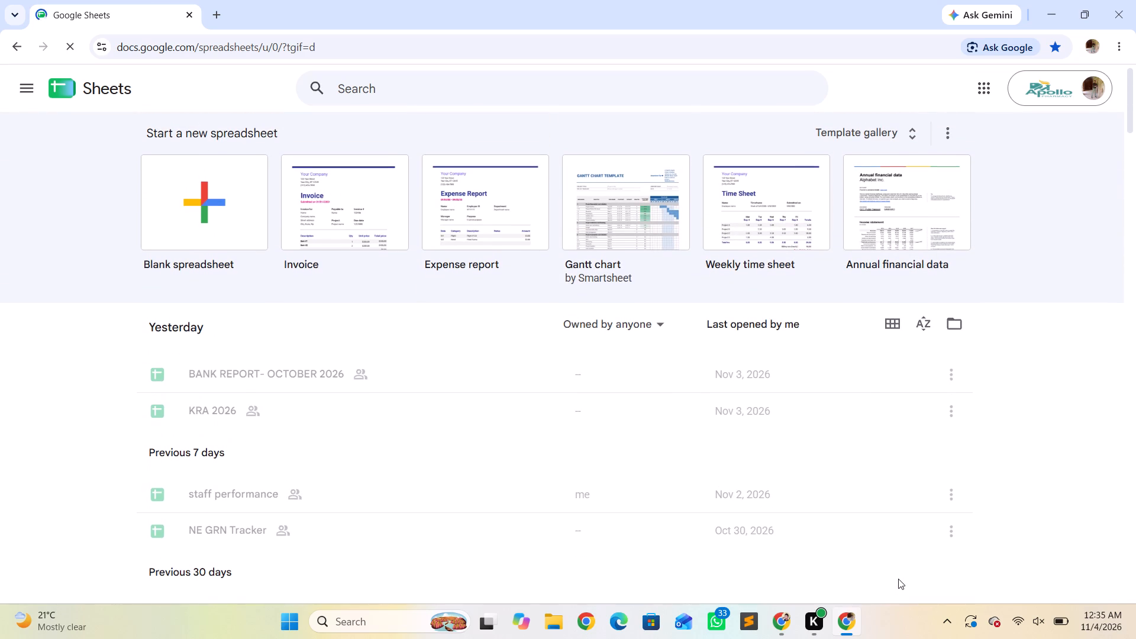
scroll(898, 579, "up", 1)
scroll(898, 579, "down", 2)
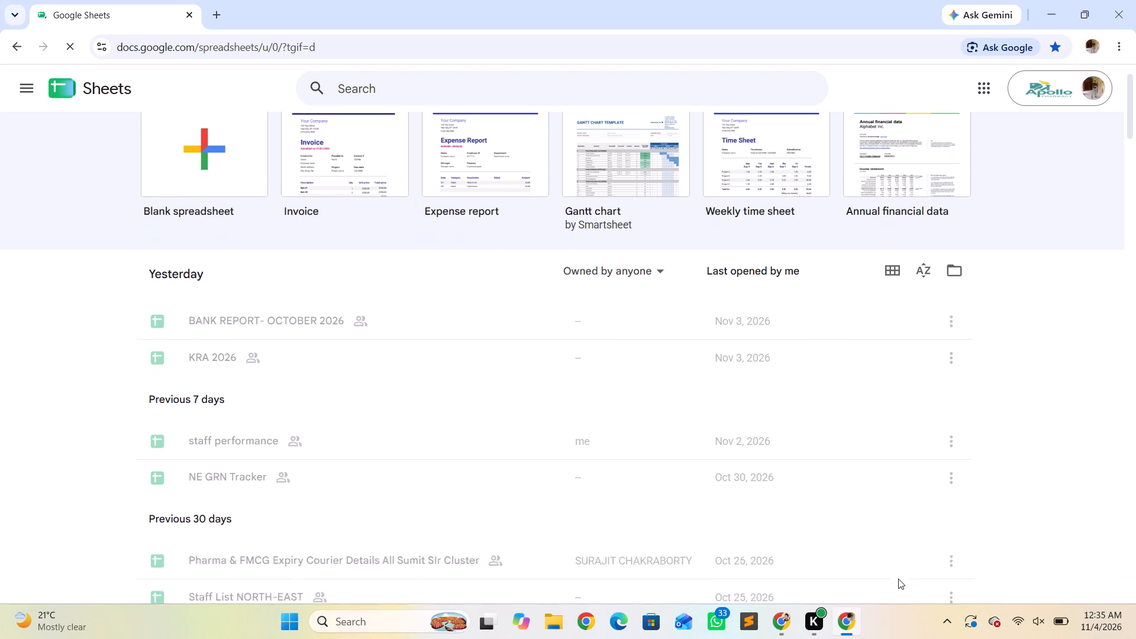
scroll(898, 579, "down", 3)
scroll(898, 579, "up", 5)
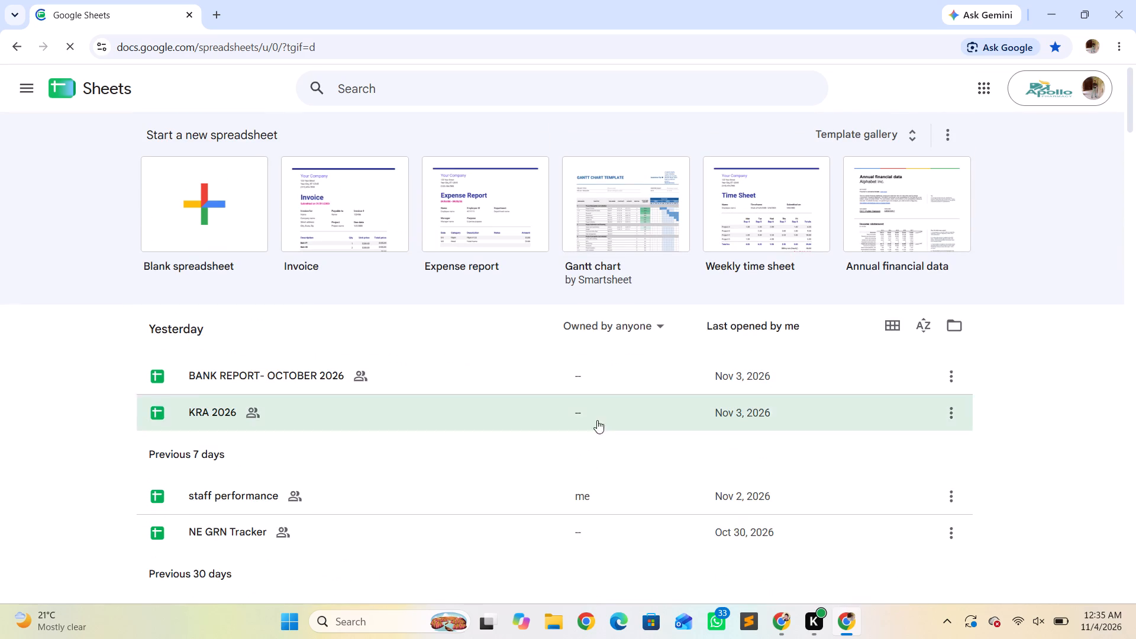
left_click(225, 409)
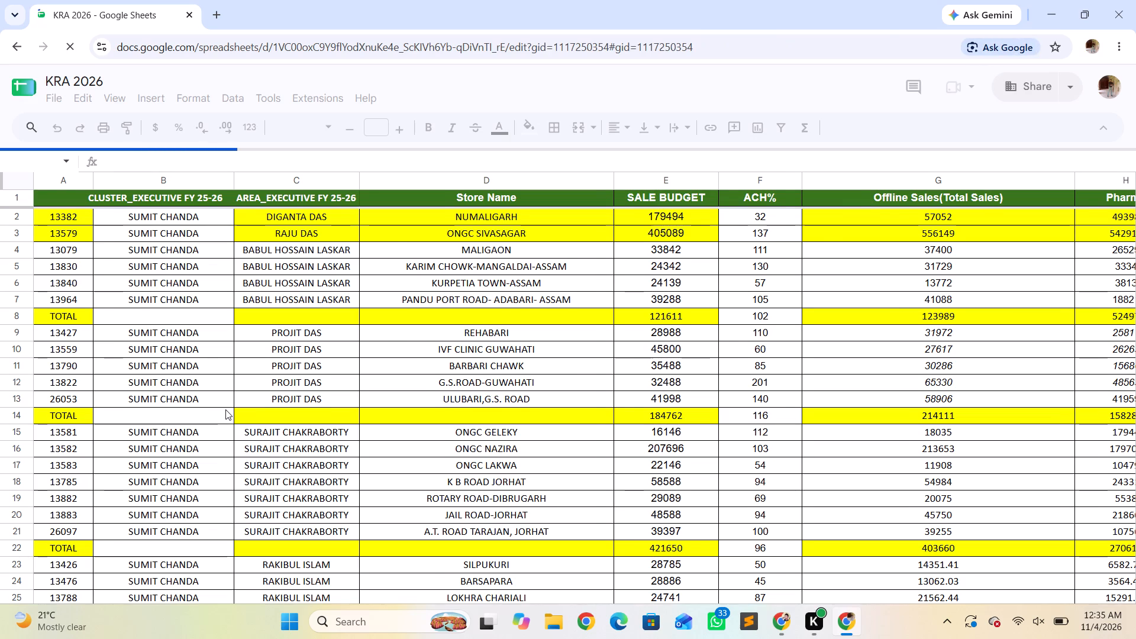
Clear the Offline Sales through Bill Count entries for the SILPUKURI to DHAKAI PATTY stores, G23:R30, on the Daily Sales Fill Here sheet.
scroll(343, 405, "down", 1)
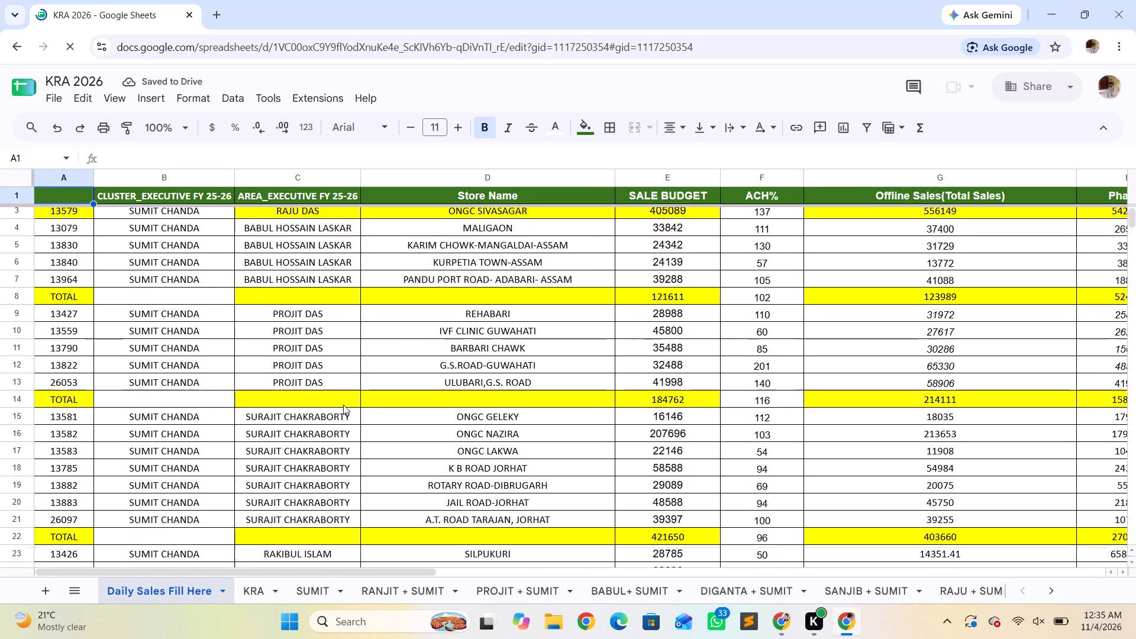
scroll(343, 405, "down", 4)
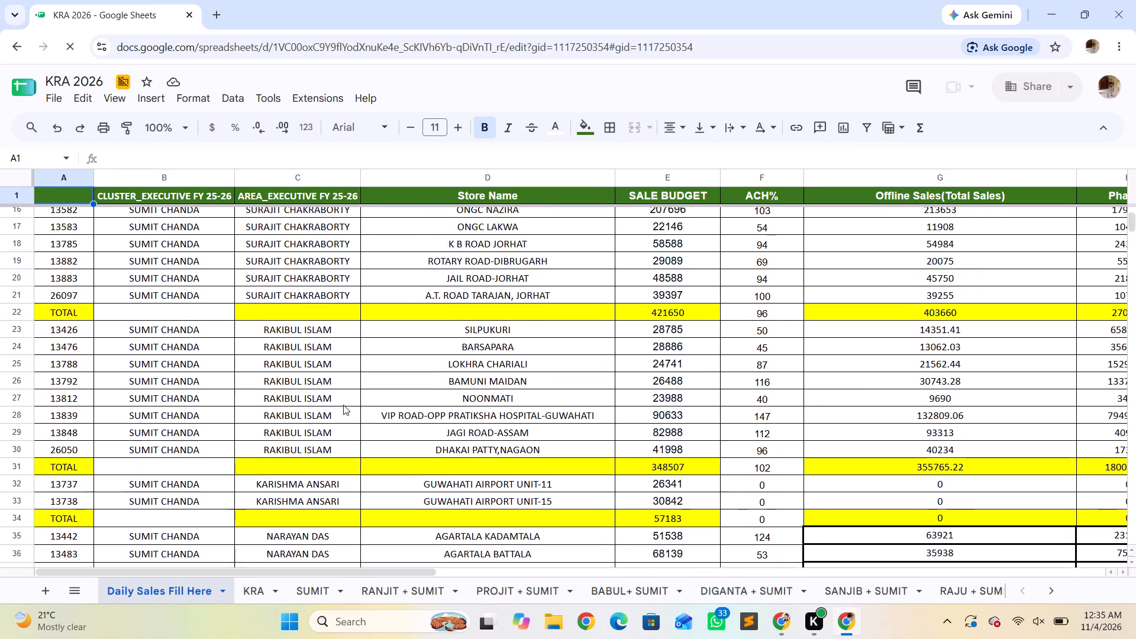
scroll(343, 405, "down", 1)
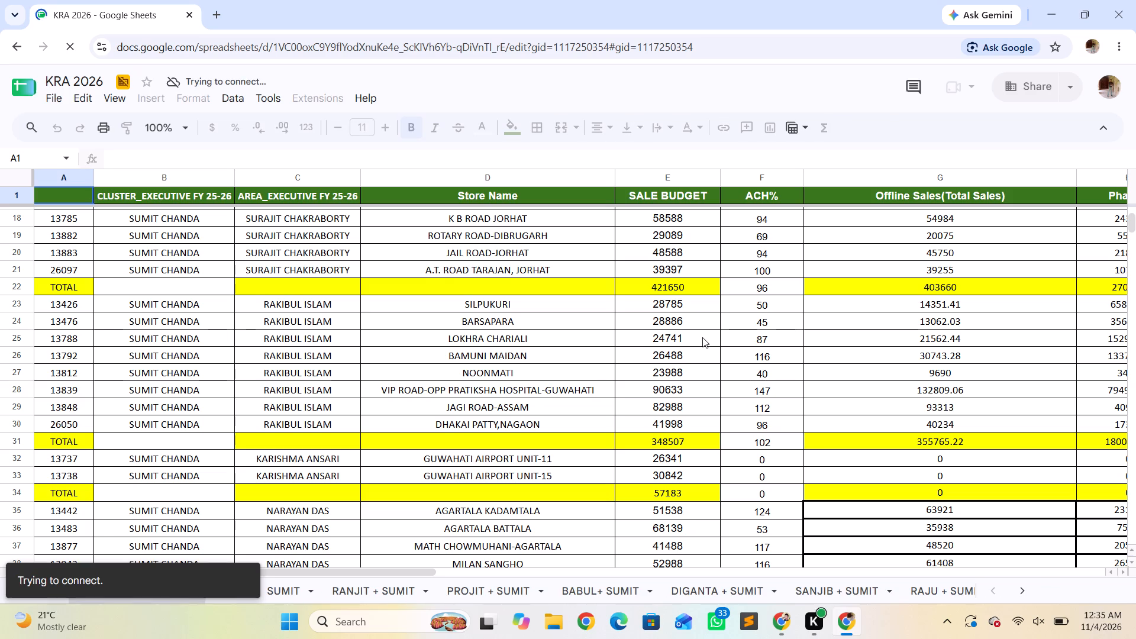
left_click(867, 304)
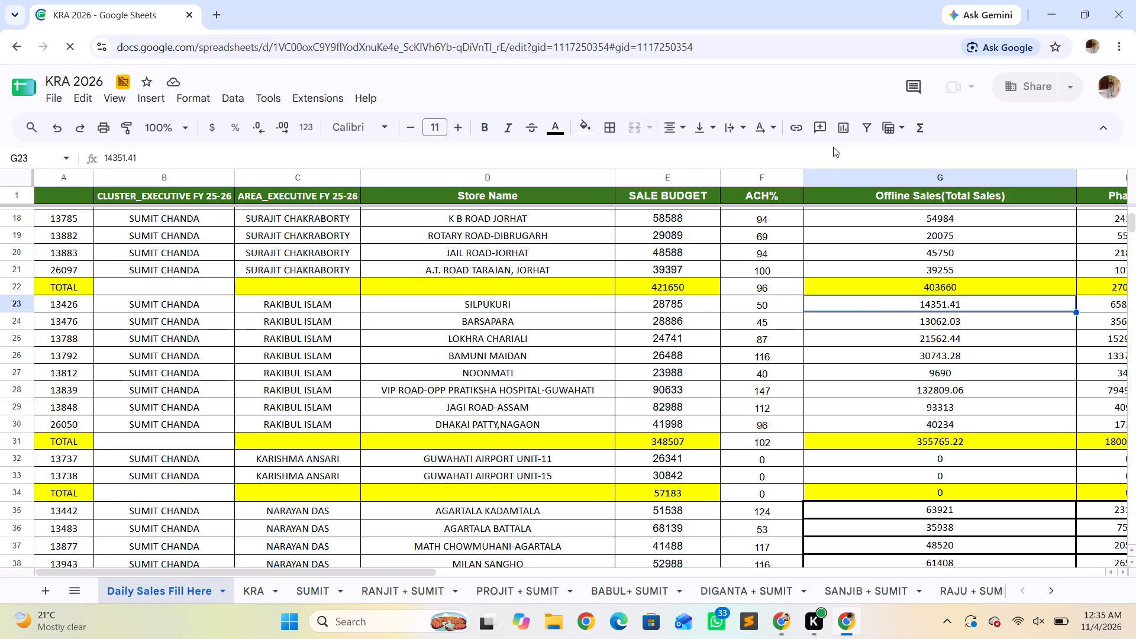
key("shift+Down")
key("shift+Down")
key("shift+Down")
key("shift+Down")
key("shift+Down")
key("shift+Down")
key("shift+Down")
key("shift+Right")
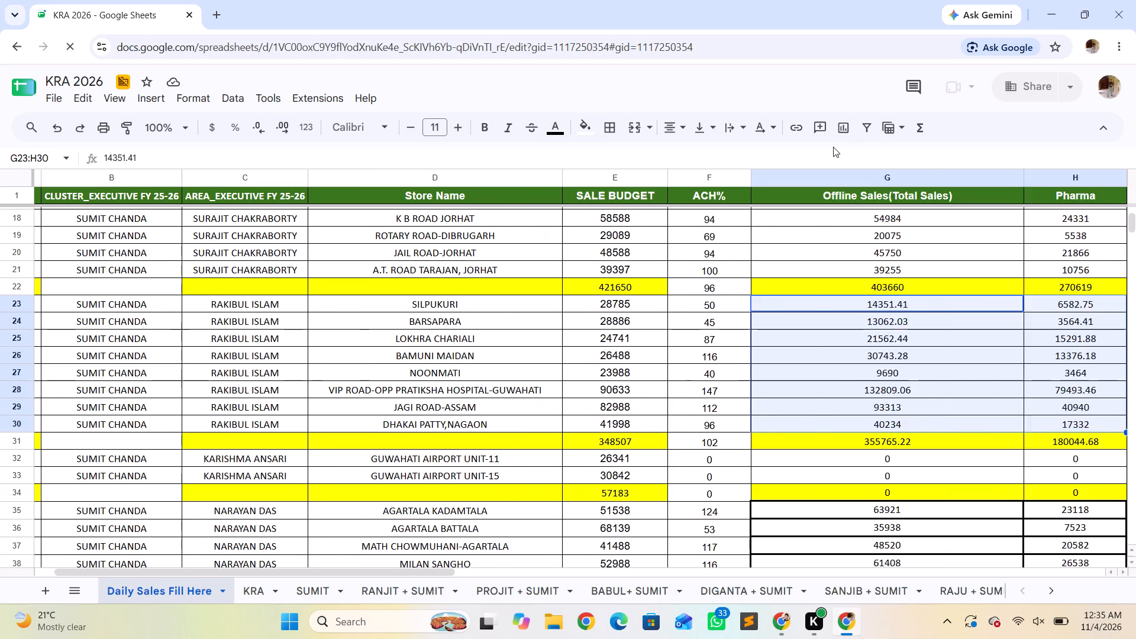
key("shift+Right")
key("shift+Right")
key("shift+Right")
key("shift+Right")
key("shift+Right")
key("shift+Right")
key("shift+Right")
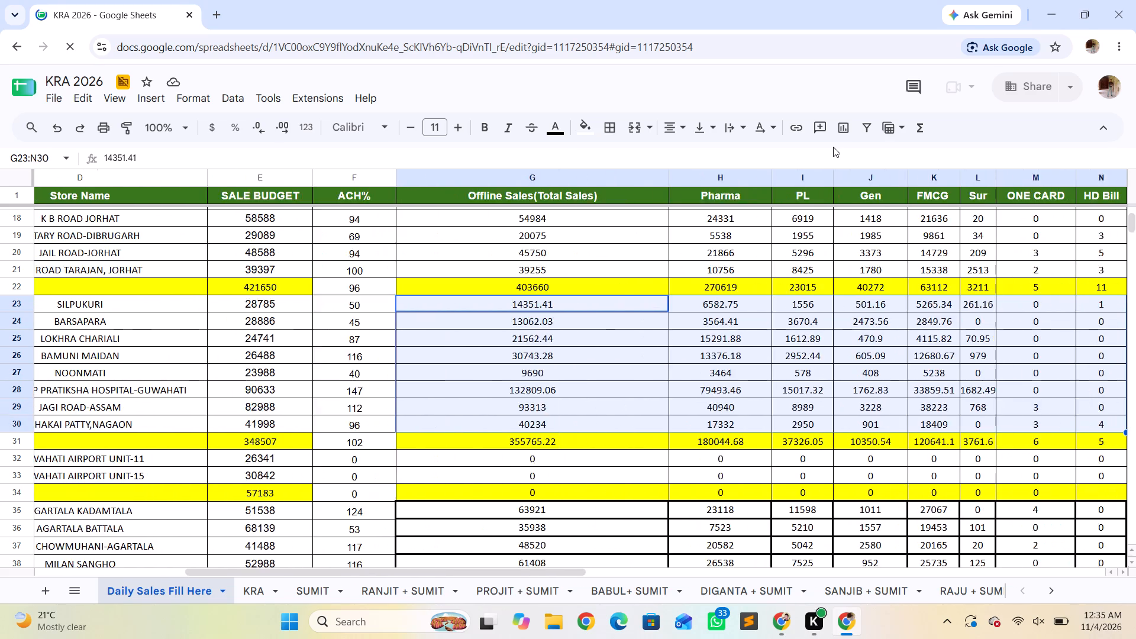
key("shift+Right")
key("shift+Right")
key("shift+Right")
key("shift+Right")
key("shift+Right")
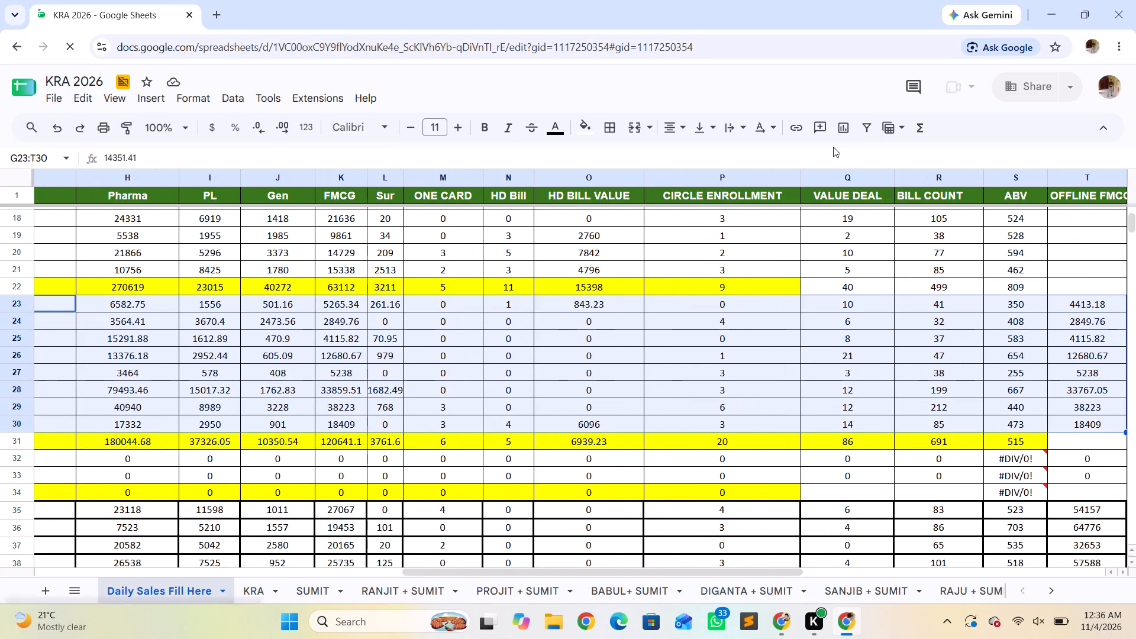
key("shift+Left")
key("shift+Left")
key("Delete")
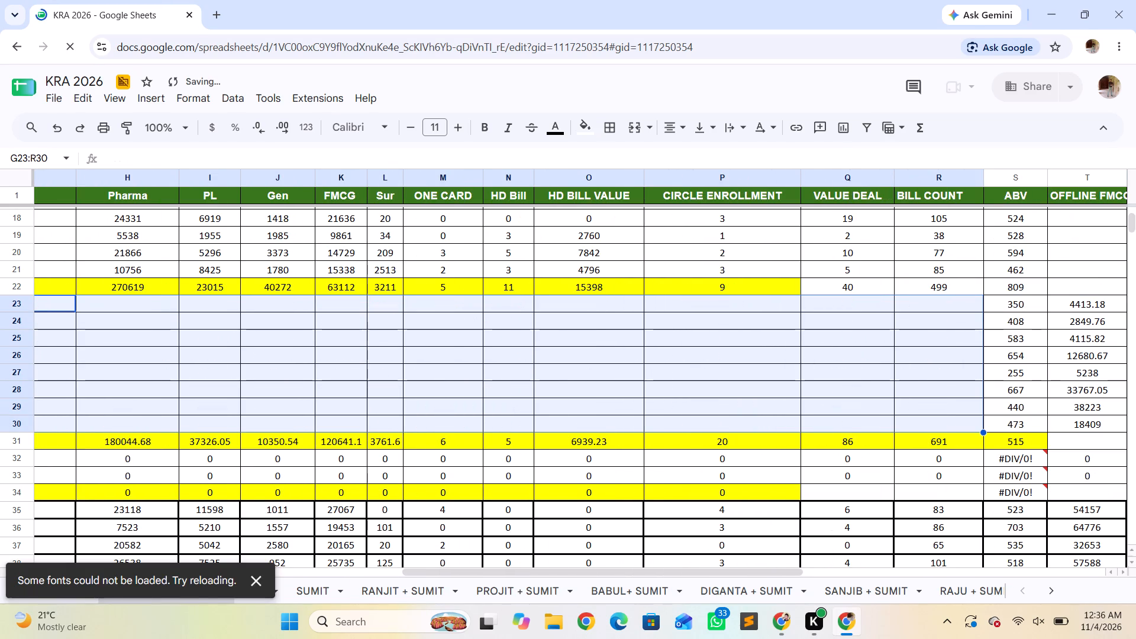
Clear the offline and online FMCG entries for the same stores in T23:U30, leaving the ABV formulas in place.
key("Right")
key("Right")
key("Right")
key("Right")
key("Right")
key("Right")
key("Right")
key("Right")
key("Right")
key("Right")
key("Right")
key("Right")
key("Right")
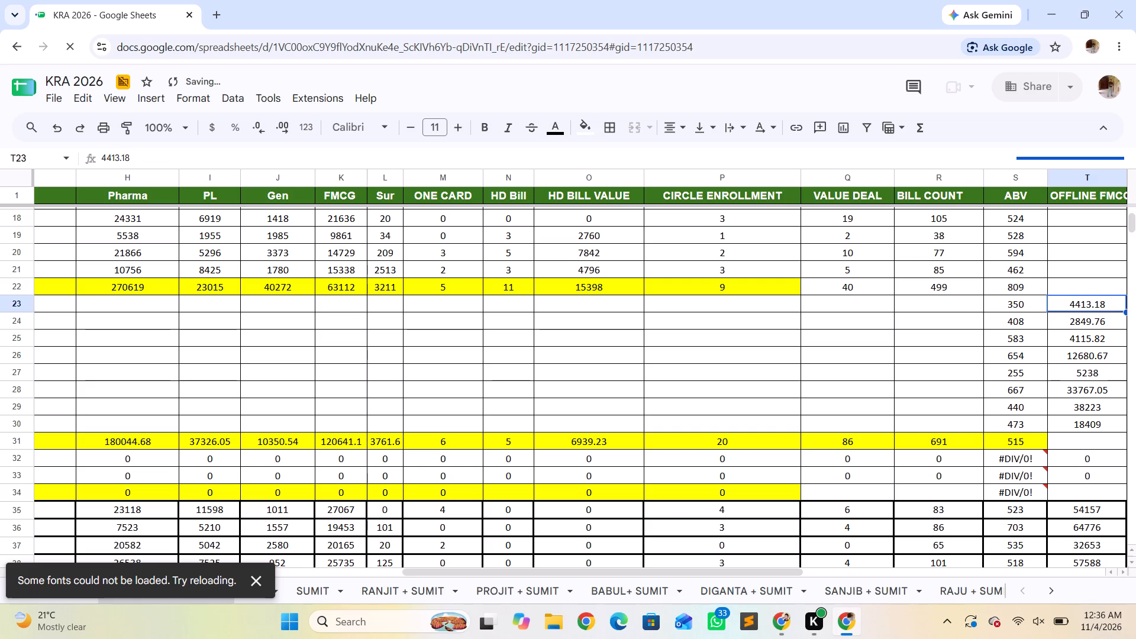
key("shift+Down")
key("shift+Down")
key("shift+Down")
key("shift+Down")
key("shift+Down")
key("shift+Down")
key("shift+Down")
key("shift+Right")
key("shift+Right")
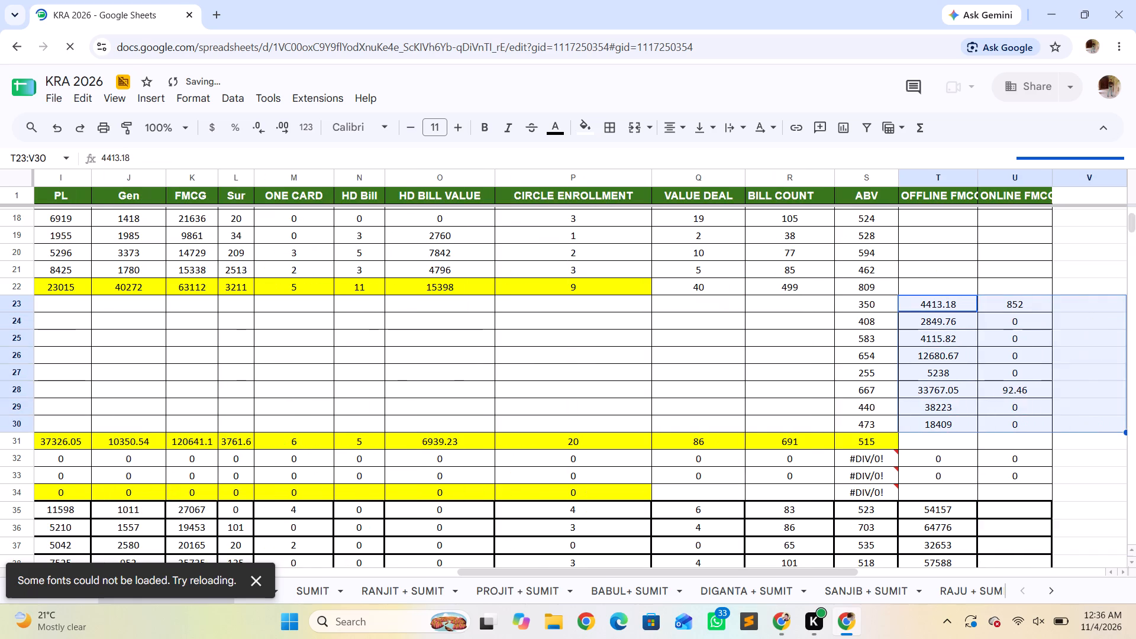
key("shift+Left")
key("Delete")
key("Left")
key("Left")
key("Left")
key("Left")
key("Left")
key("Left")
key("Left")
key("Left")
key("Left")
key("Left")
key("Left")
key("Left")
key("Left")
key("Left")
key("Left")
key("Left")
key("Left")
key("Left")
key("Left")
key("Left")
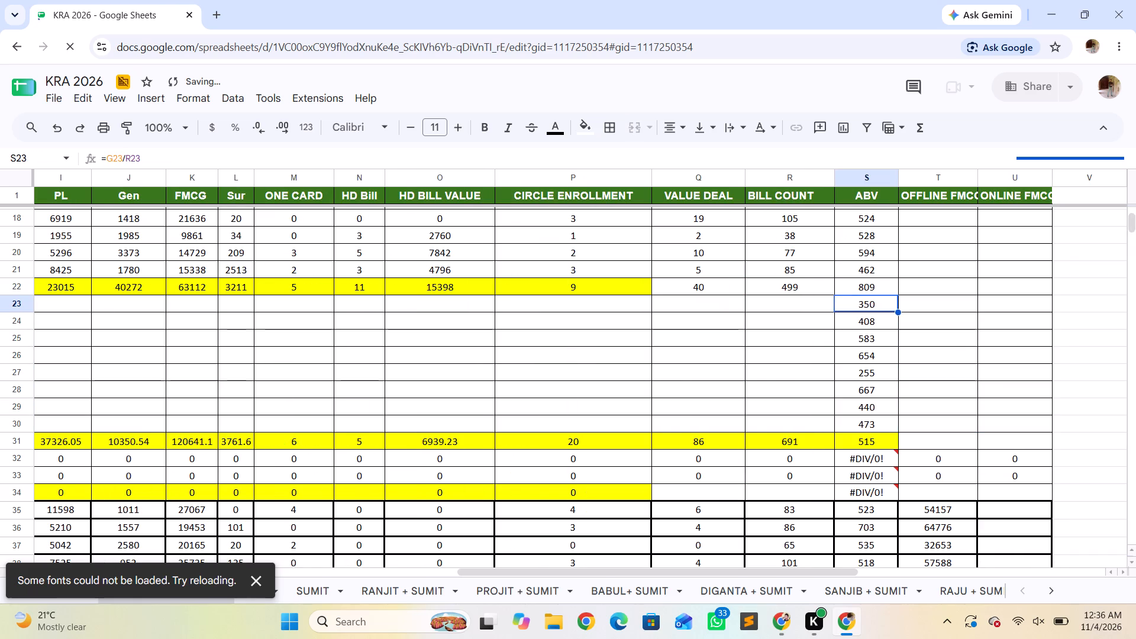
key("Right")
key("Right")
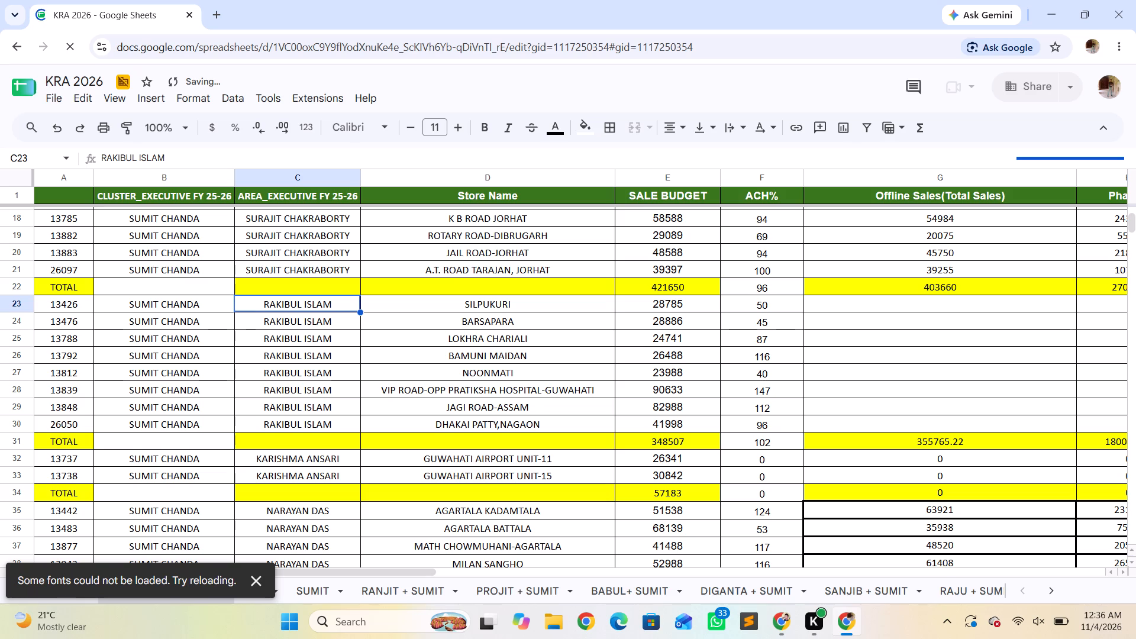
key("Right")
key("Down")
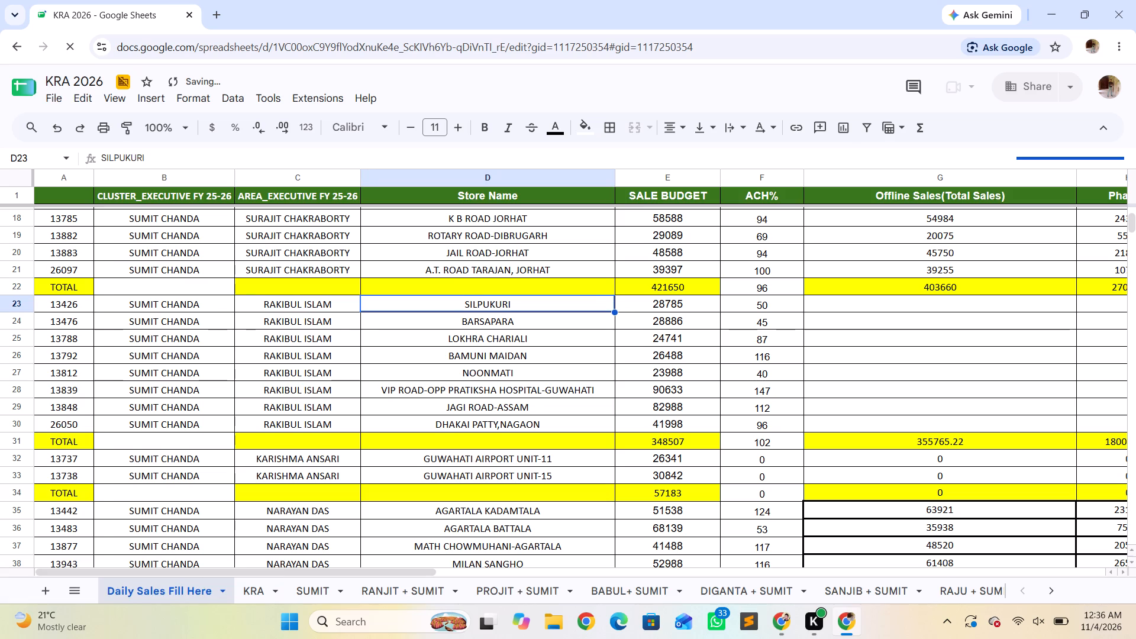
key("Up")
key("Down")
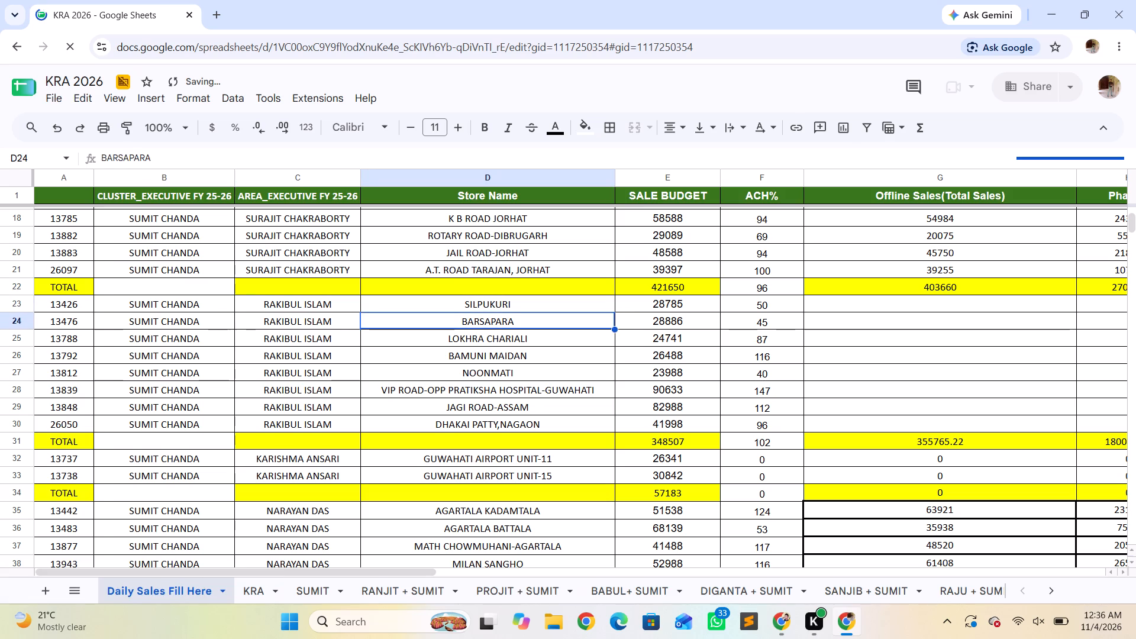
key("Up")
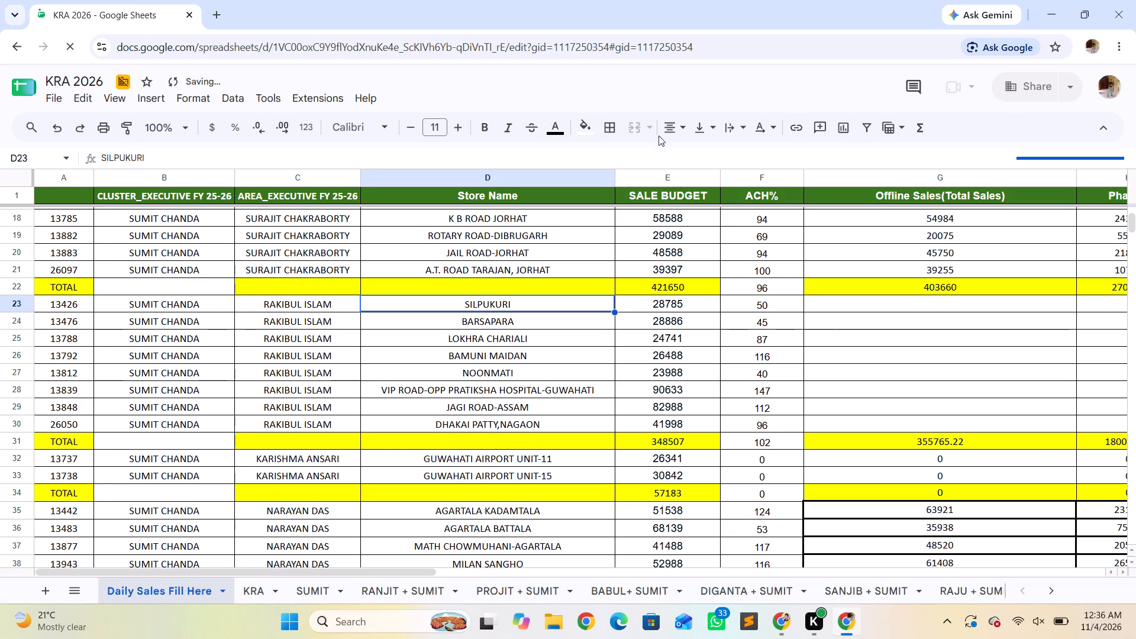
On the KRA sheet, copy the Total Budget through Circle figures for the SILPUKURI to DHAKAI PATTY stores, E23:K30.
left_click(254, 590)
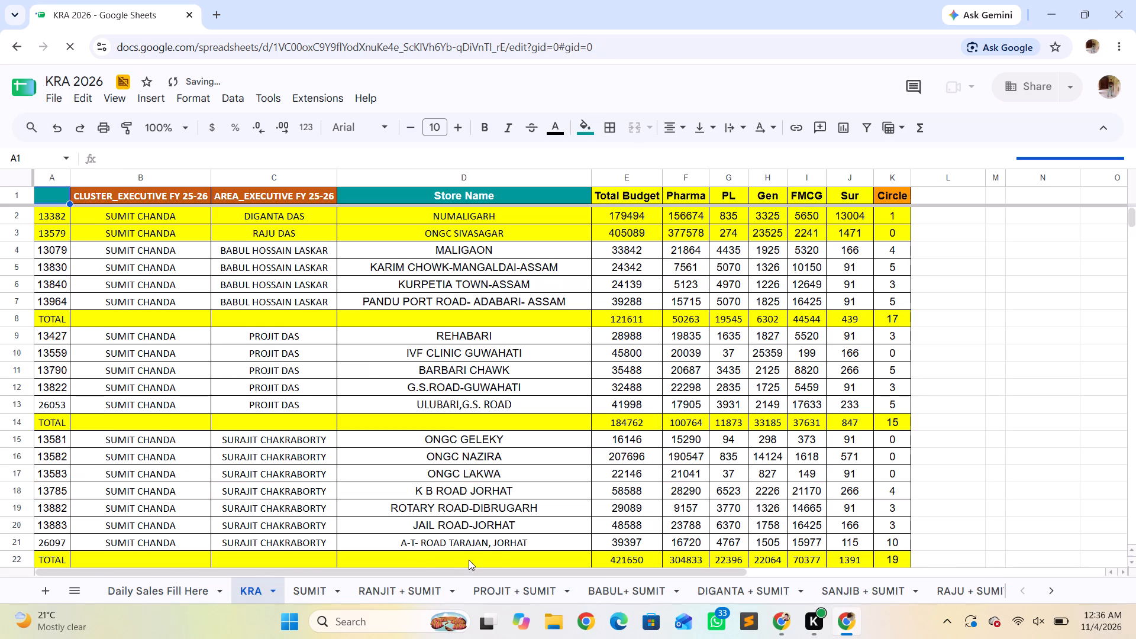
scroll(537, 493, "right", 2)
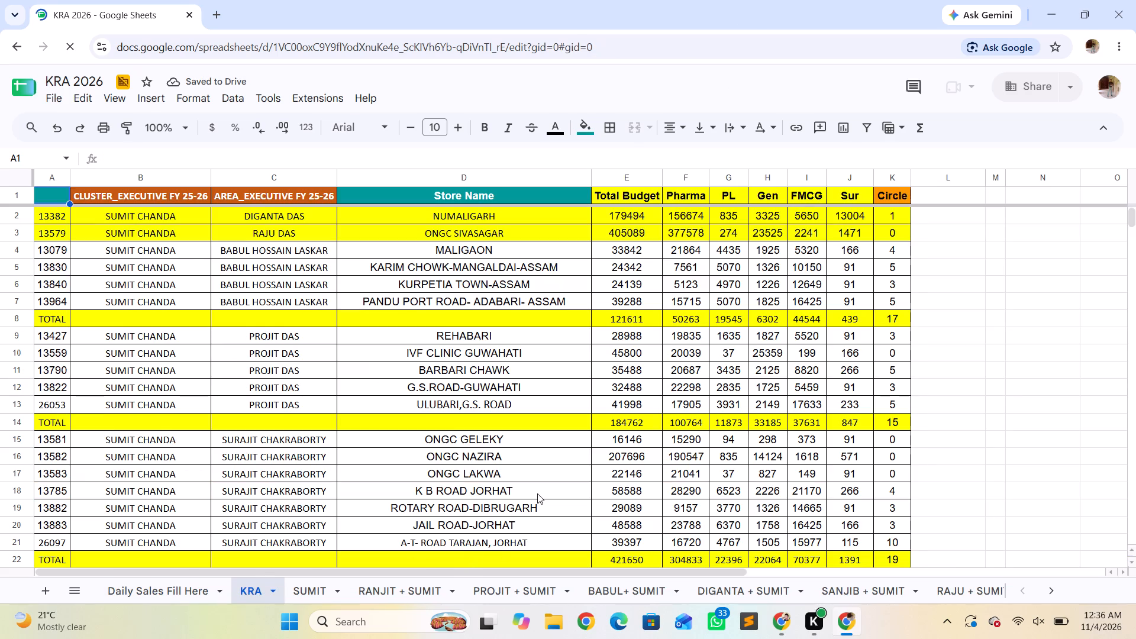
scroll(537, 493, "right", 1)
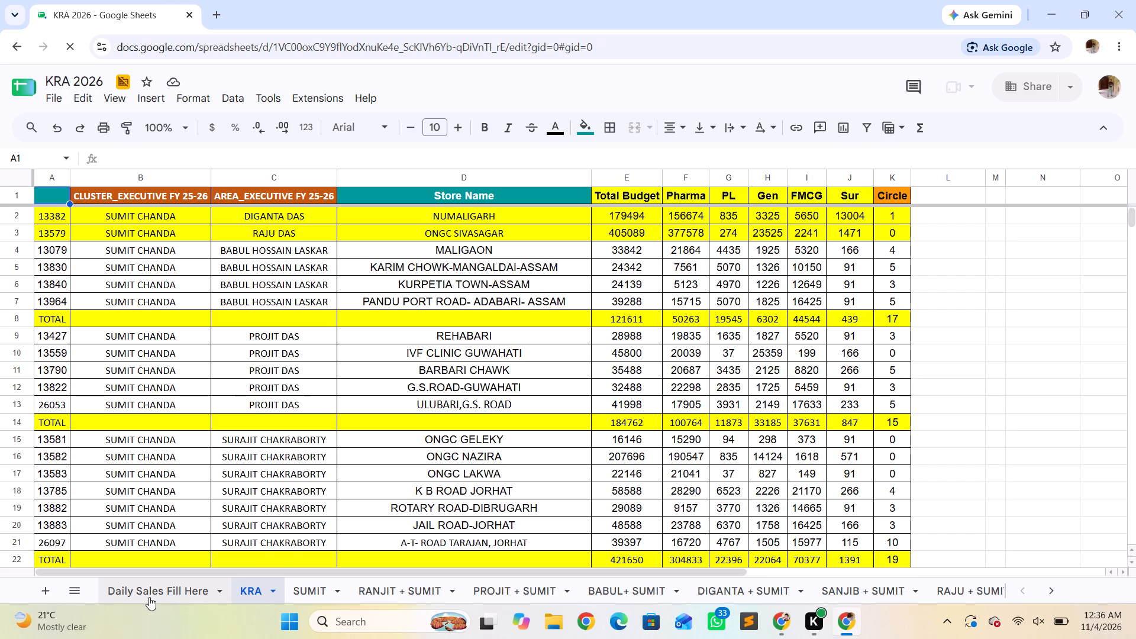
scroll(469, 505, "down", 4)
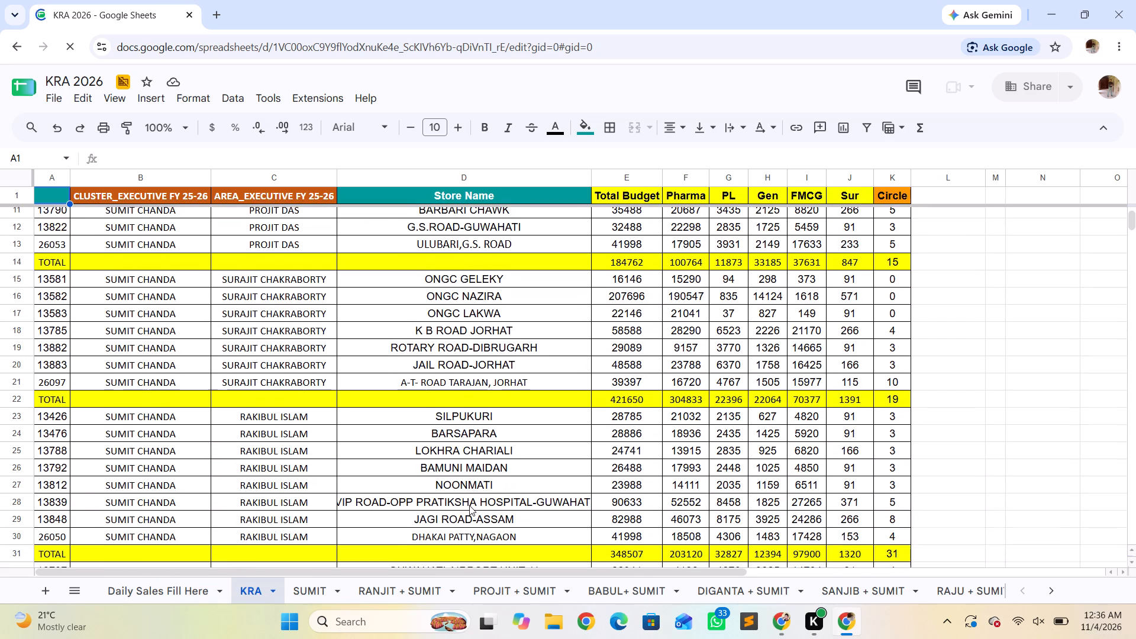
scroll(469, 505, "down", 1)
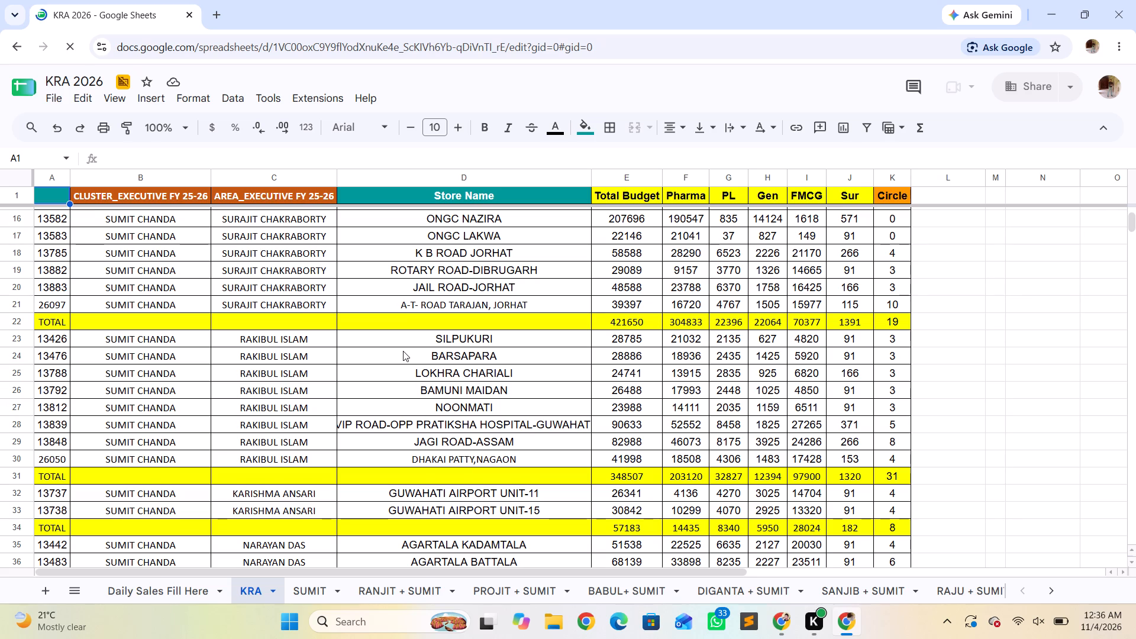
scroll(403, 351, "right", 1)
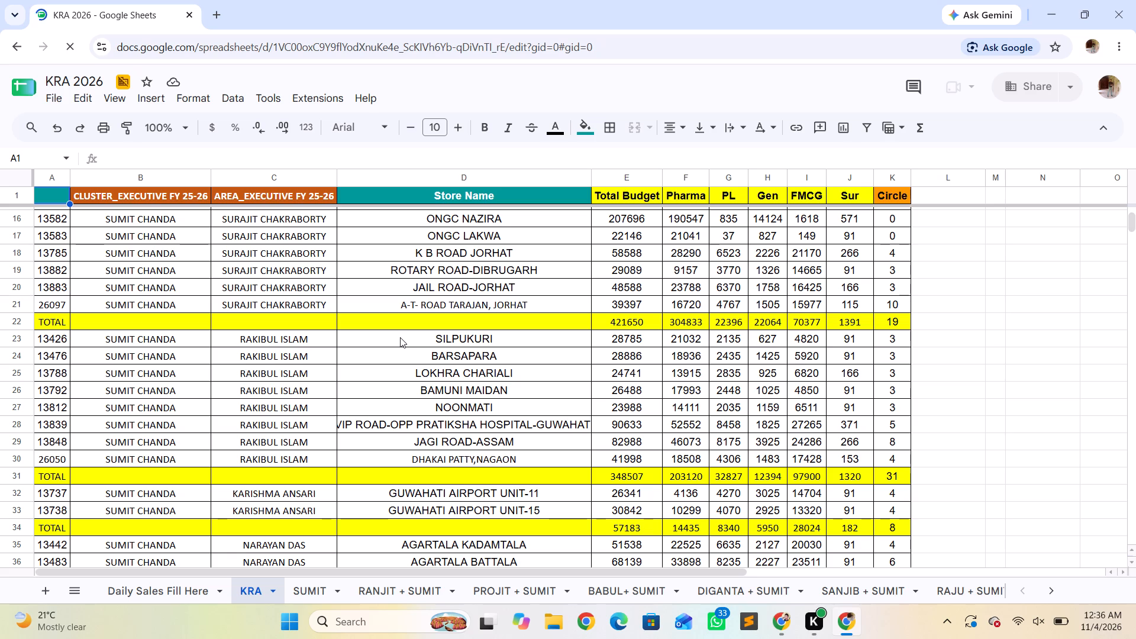
left_click(634, 338)
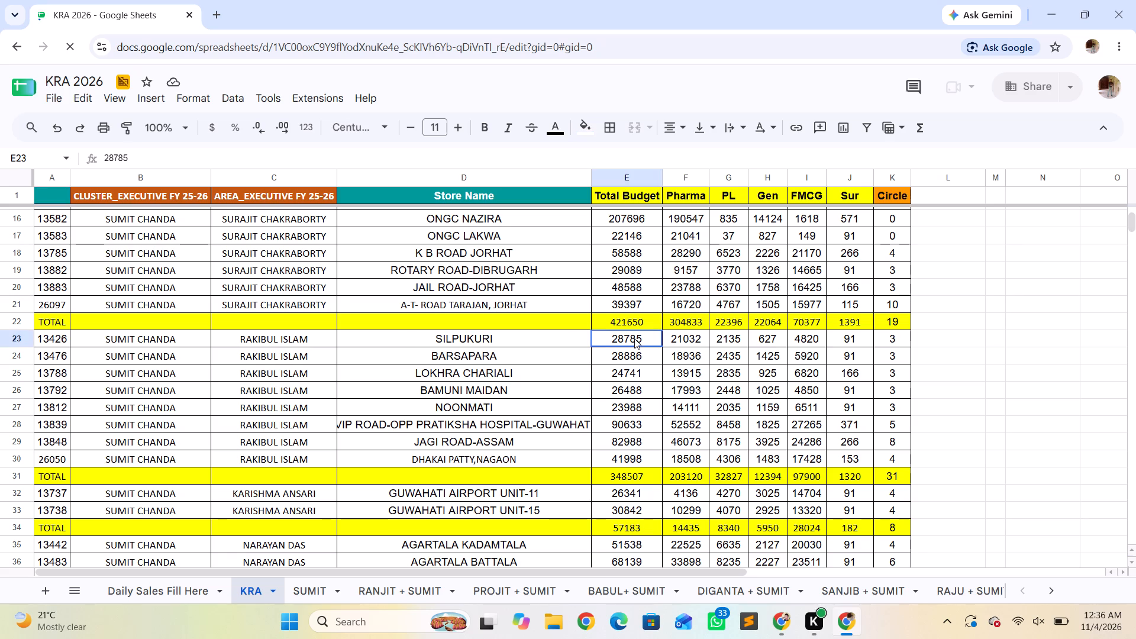
key("shift+Down")
key("shift+Down")
key("shift+Down")
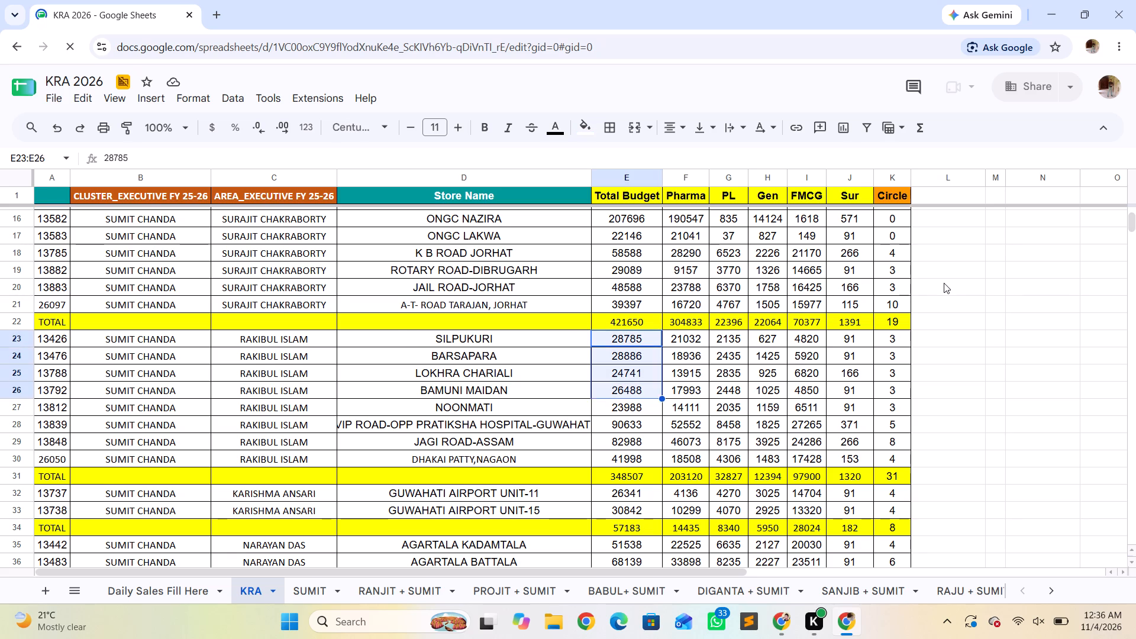
key("shift+Down")
key("shift+Down")
key("shift+Down")
key("shift+Down")
key("shift+Right")
key("shift+Right")
key("shift+Right")
key("shift+Right")
key("shift+Right")
key("shift+Right")
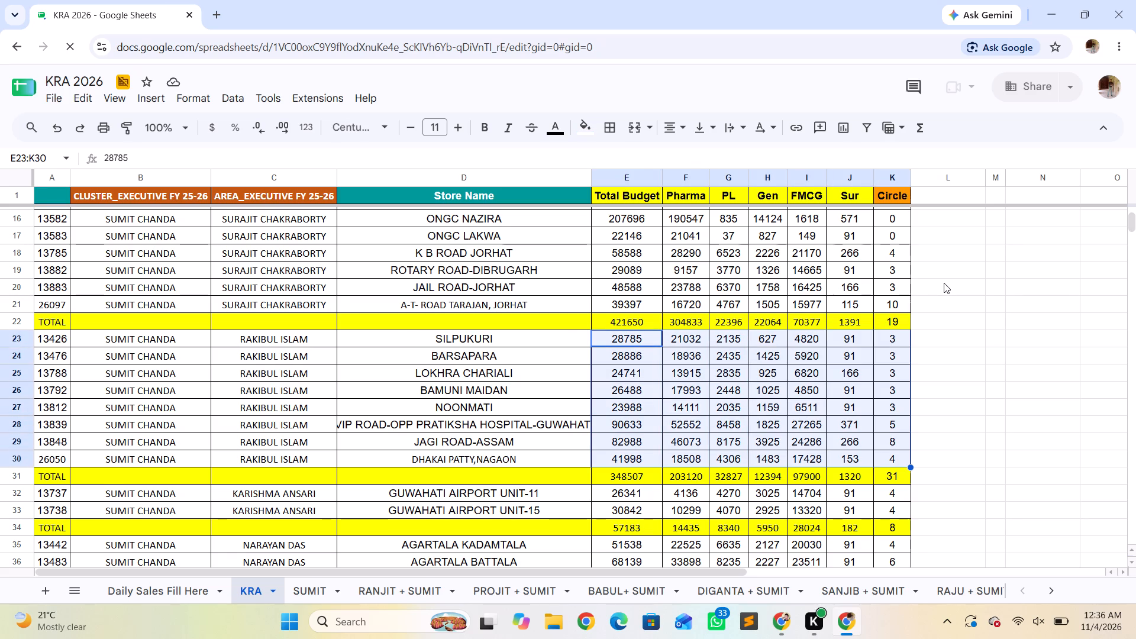
key("ctrl+c")
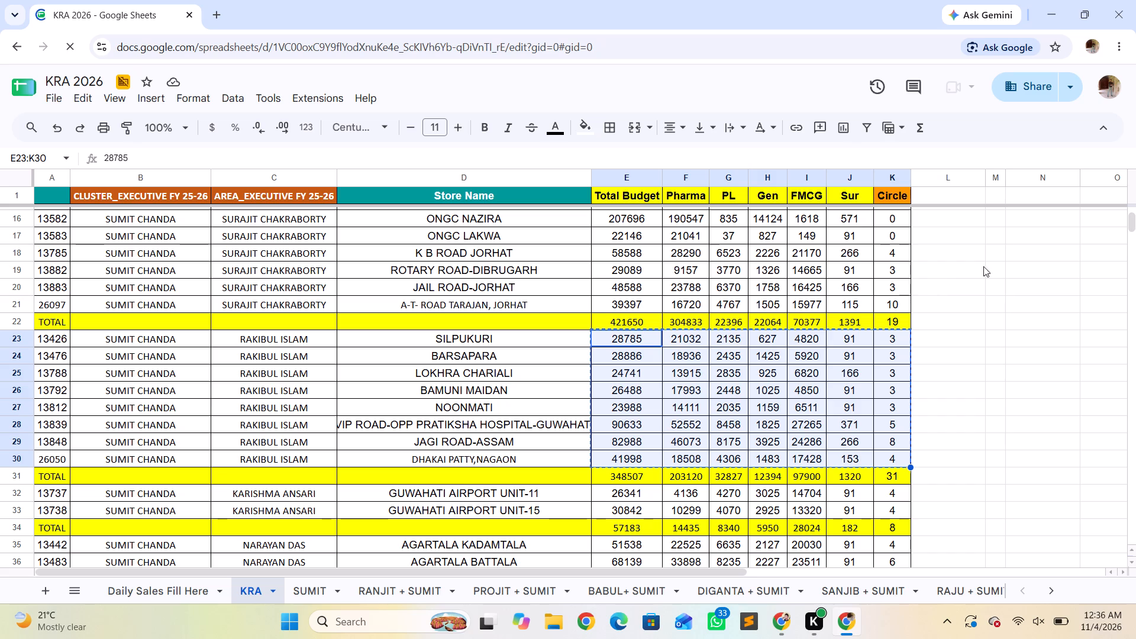
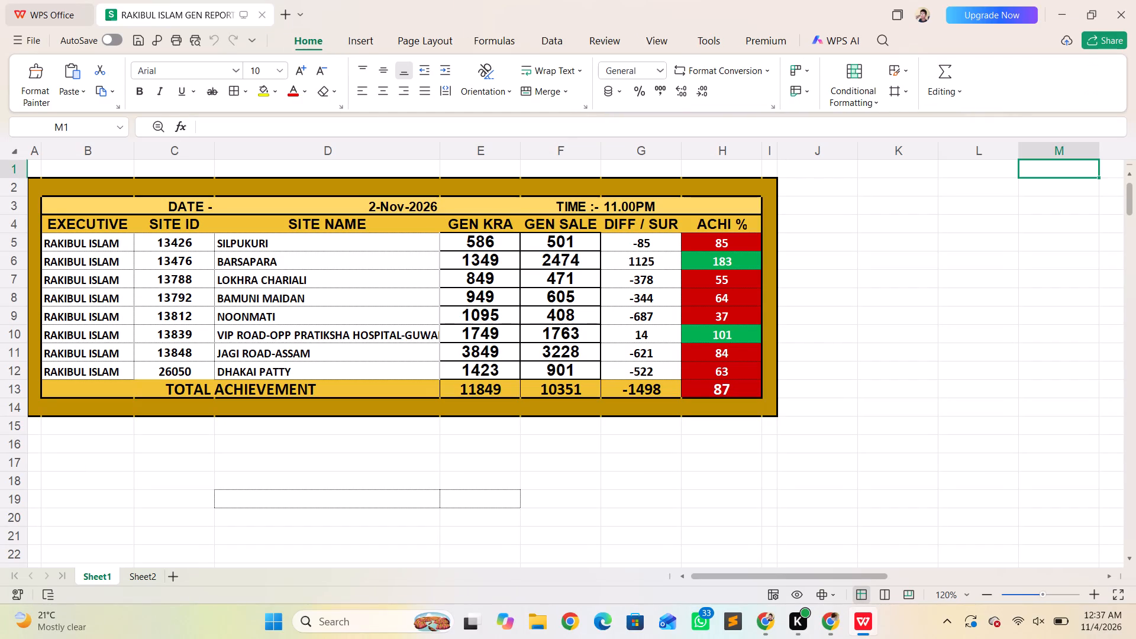
Paste the copied budget figures on Sheet2 starting at C60, below the last store budget table.
left_click(131, 578)
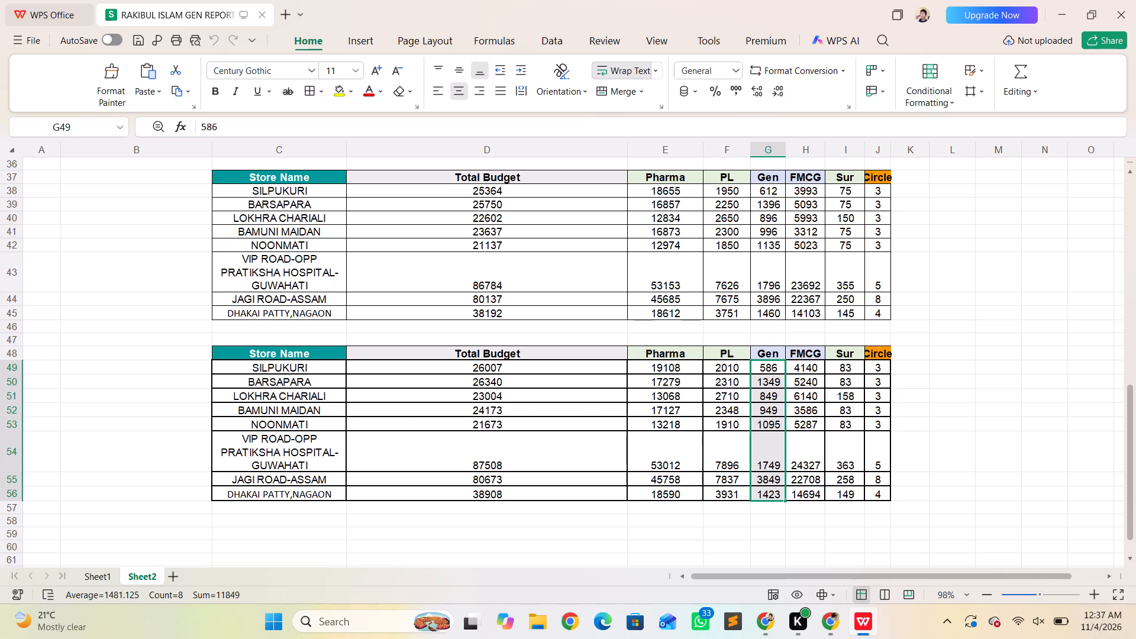
scroll(415, 509, "down", 2)
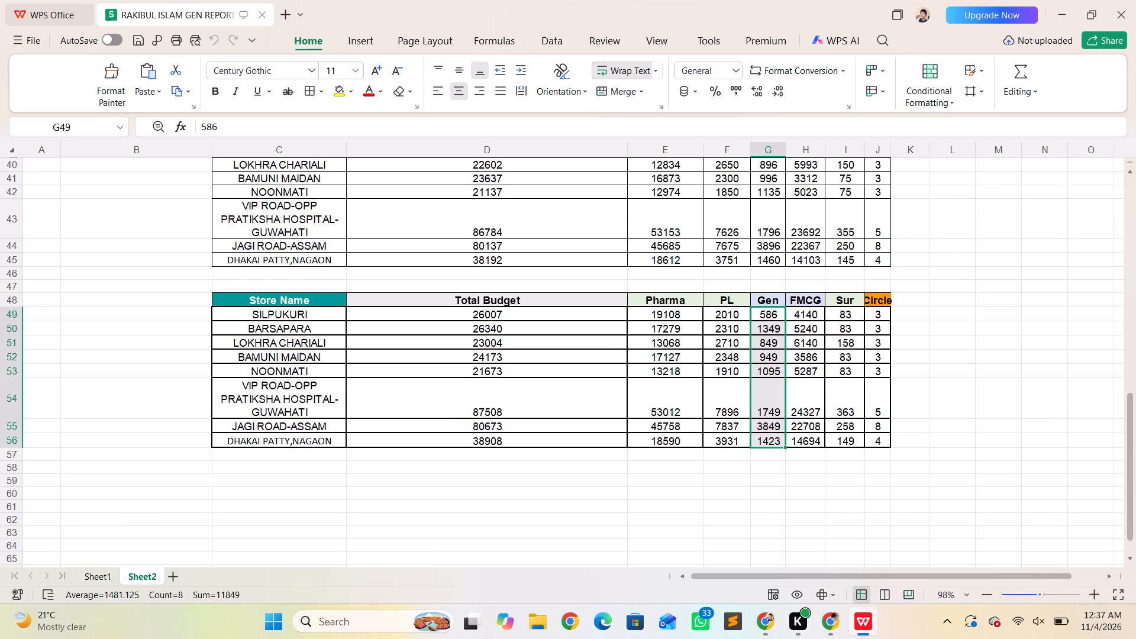
scroll(415, 509, "down", 1)
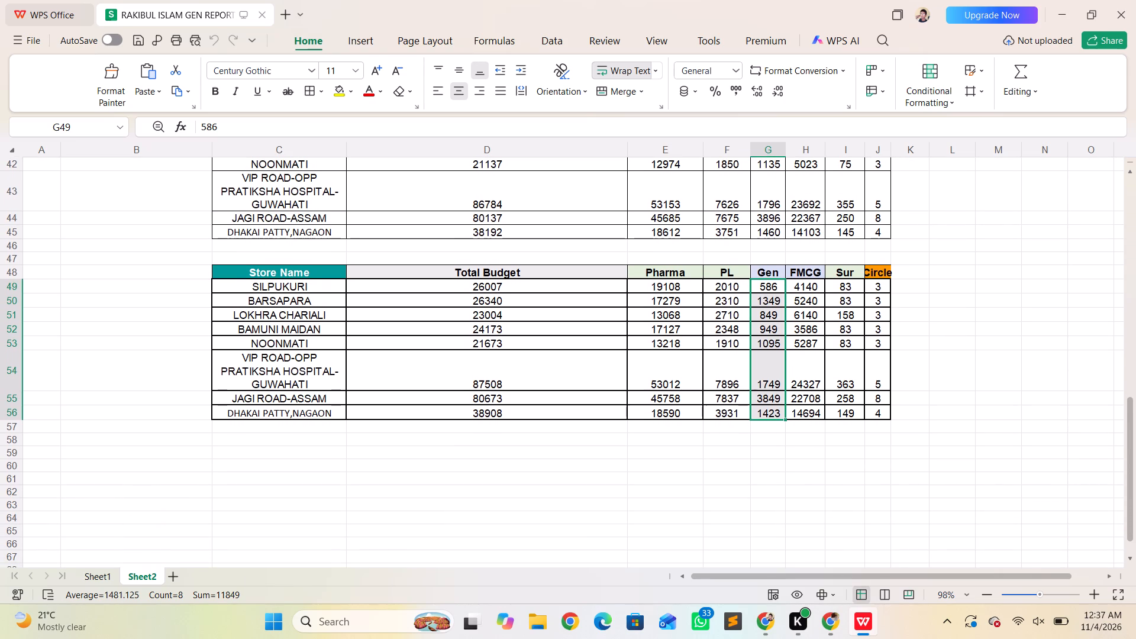
left_click(259, 454)
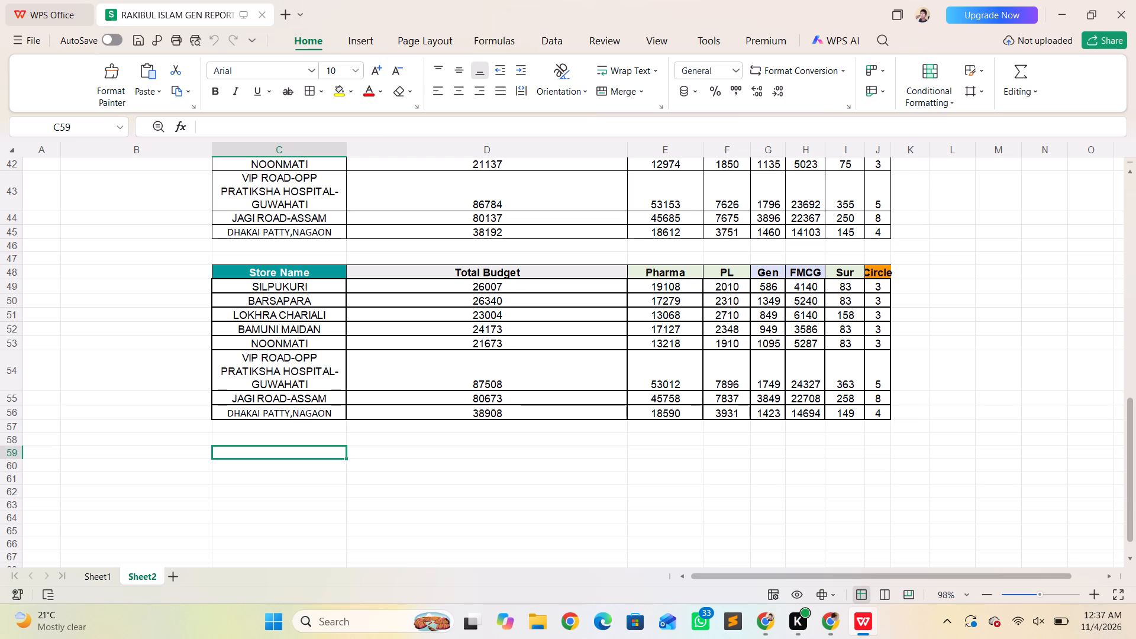
left_click(259, 468)
key("ctrl+v")
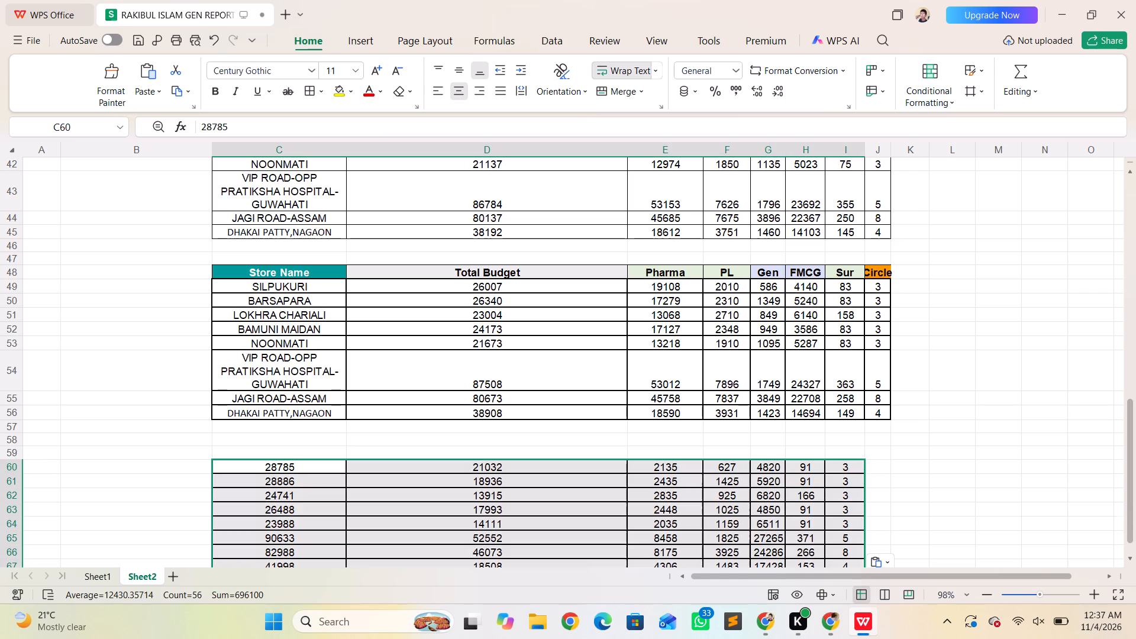
Copy the Store Name to Circle header row C48:J48 into row 59 above the pasted figures, and save the workbook.
left_click(264, 274)
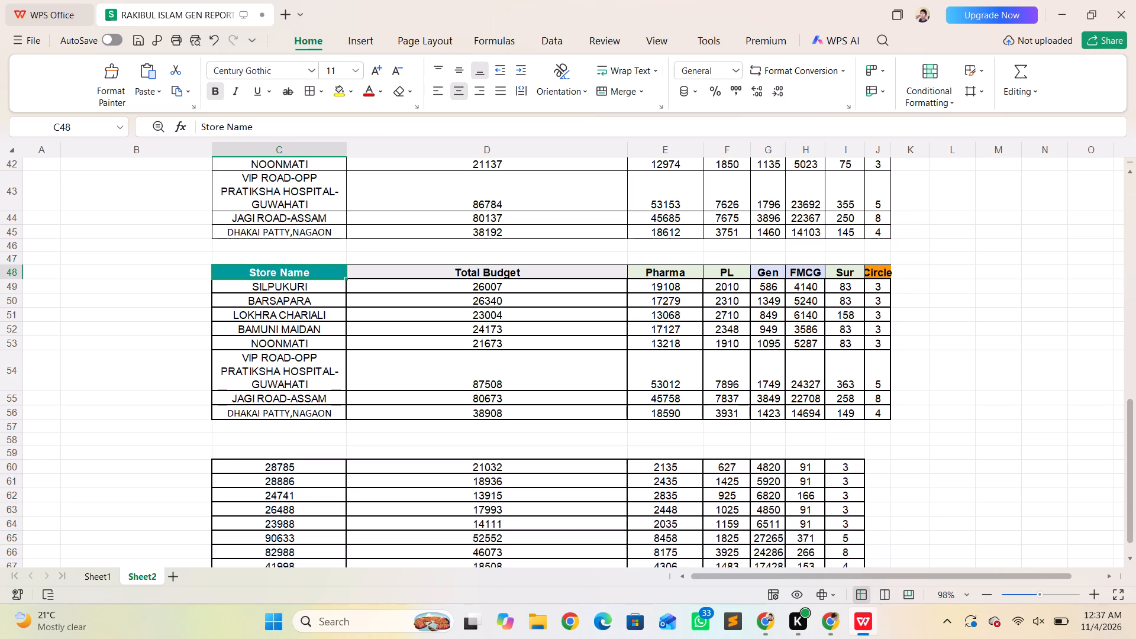
key("ctrl+shift+Right")
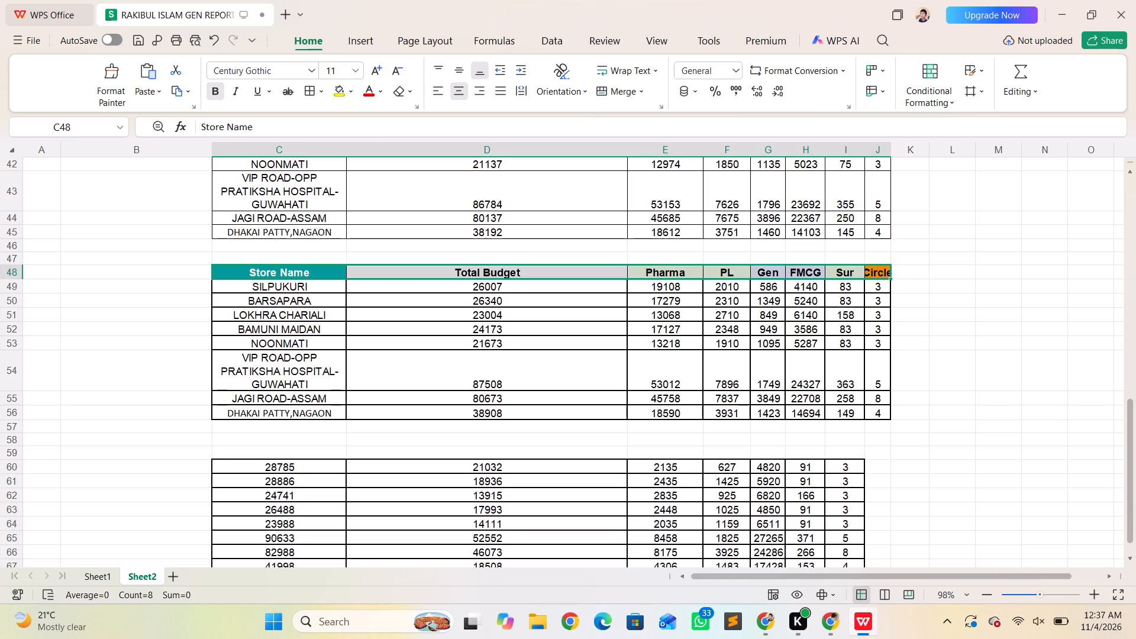
key("ctrl+c")
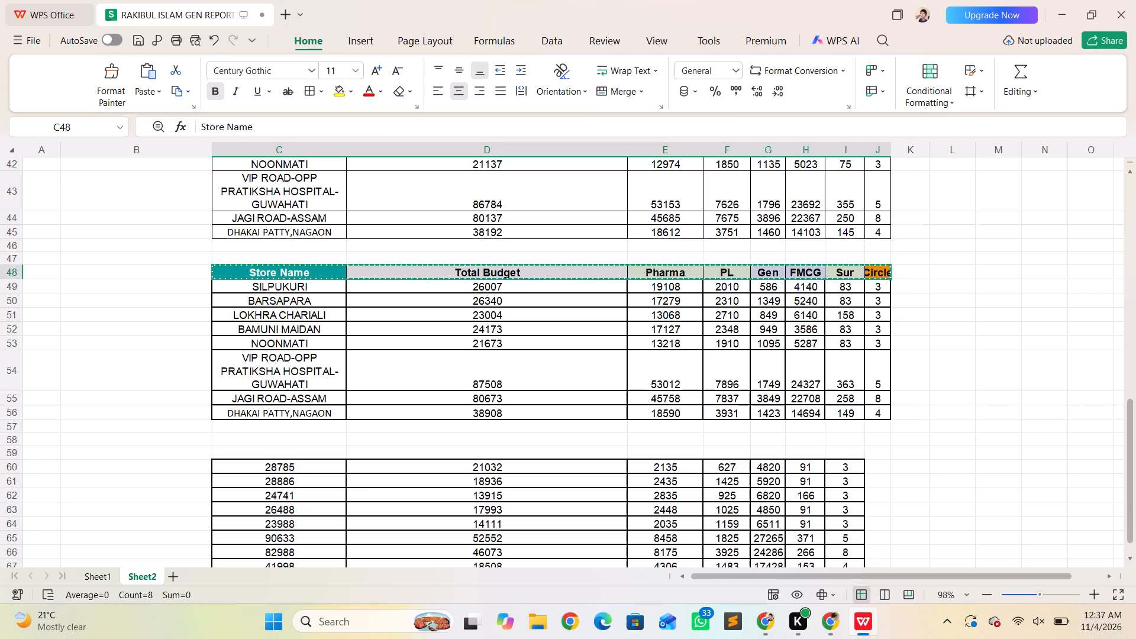
left_click(243, 456)
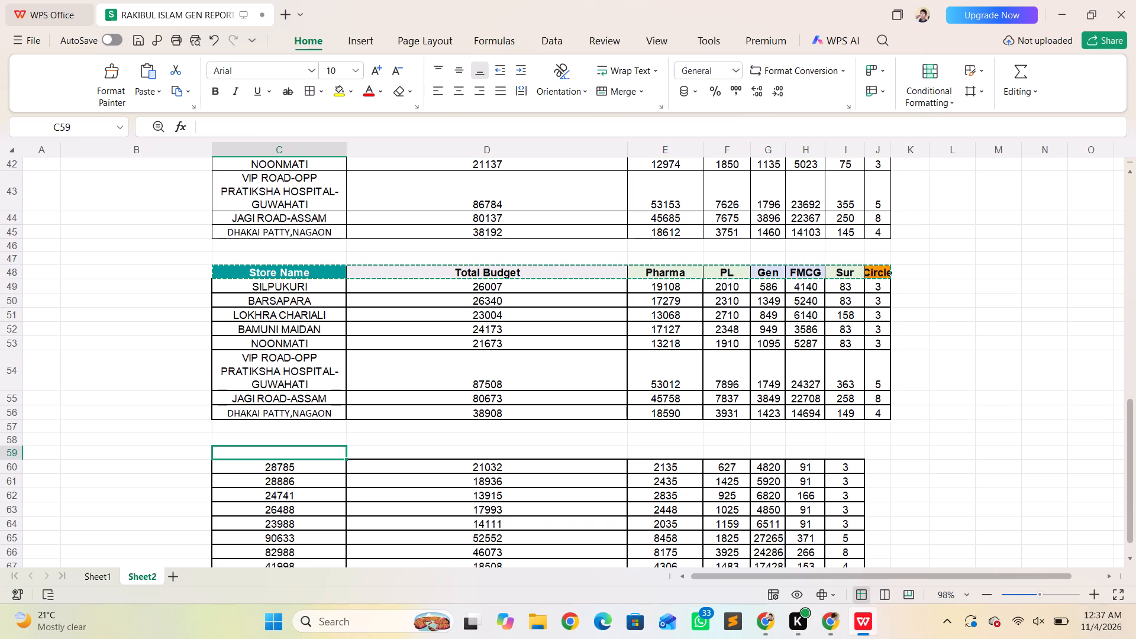
key("ctrl+v")
left_click(118, 413)
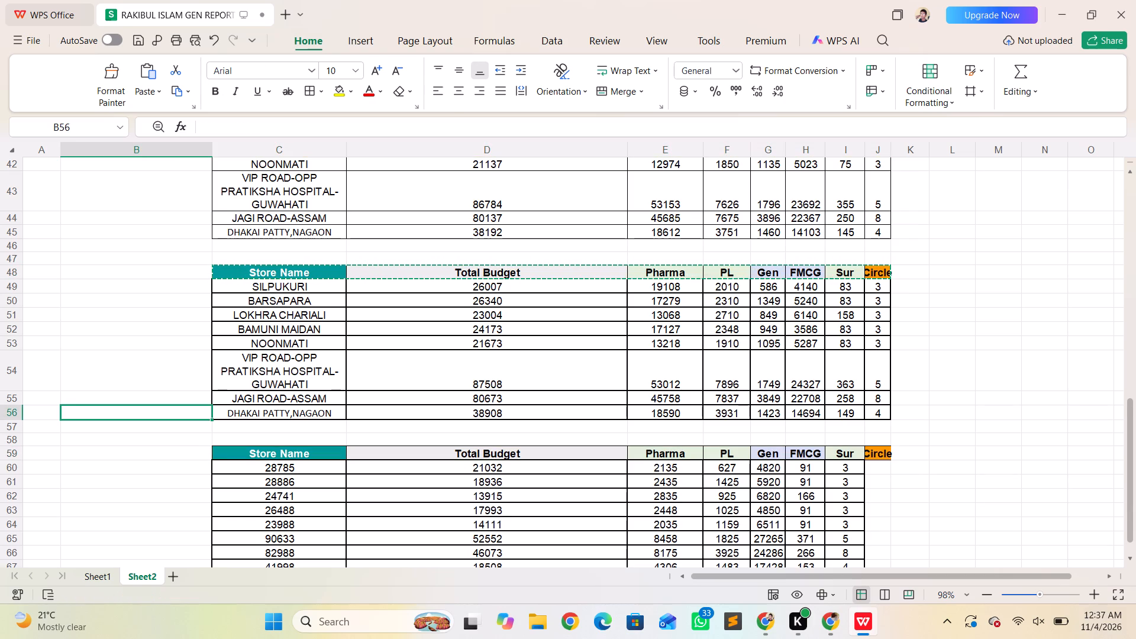
left_click(177, 325)
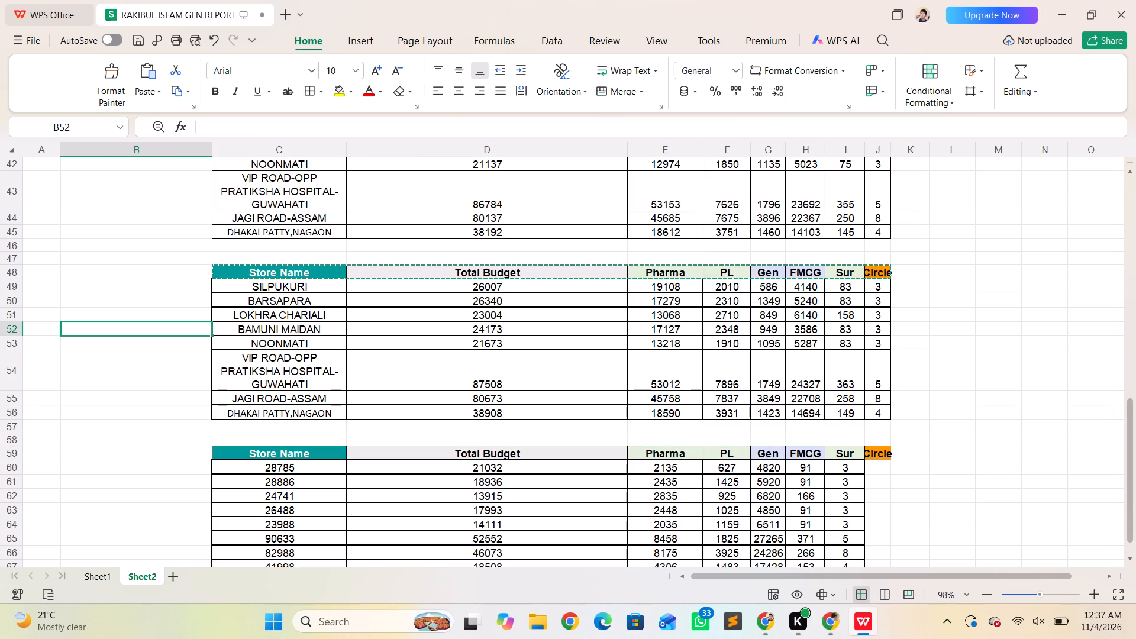
key("ctrl+s")
Copy the figures in C60:I67 one column over to D60:J67, under the Total Budget to Circle headers.
scroll(392, 360, "down", 3)
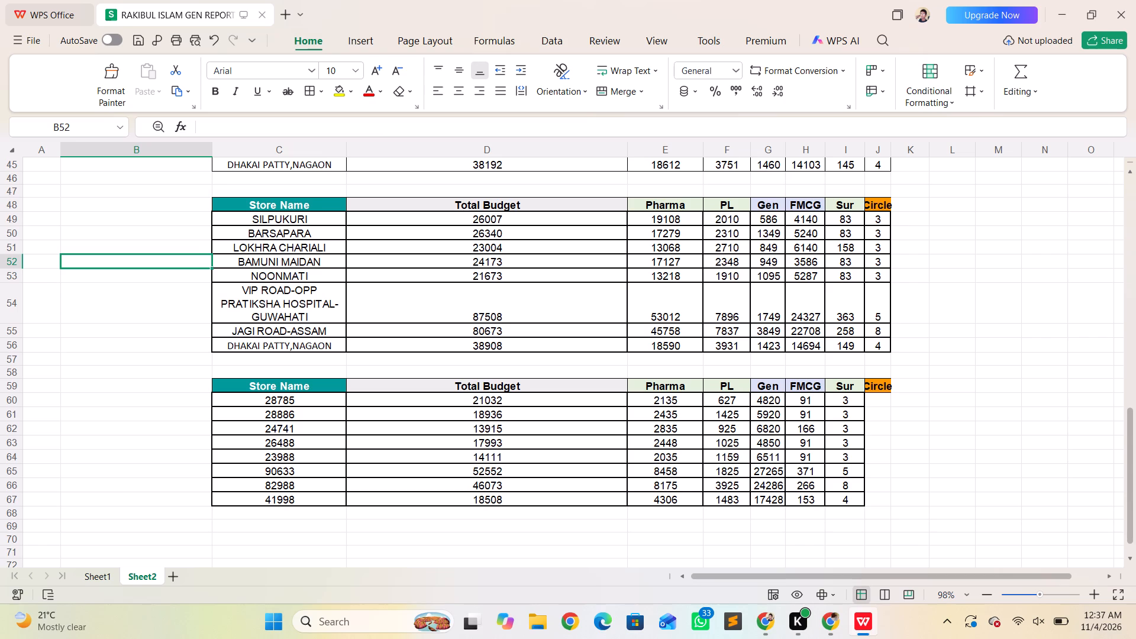
scroll(392, 360, "down", 1)
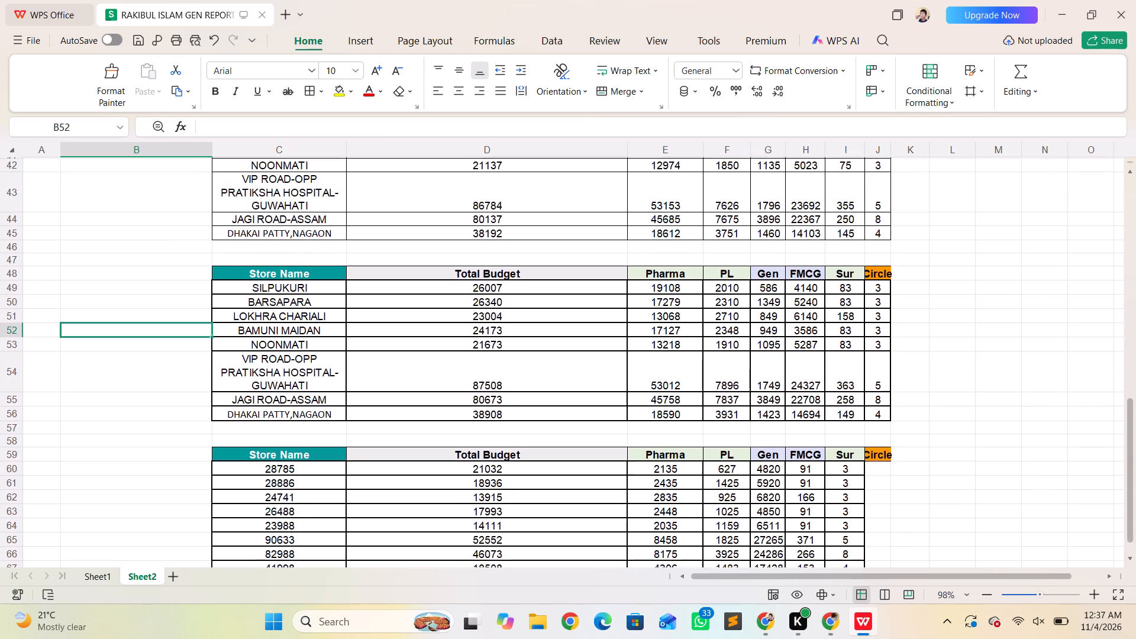
scroll(392, 360, "down", 1)
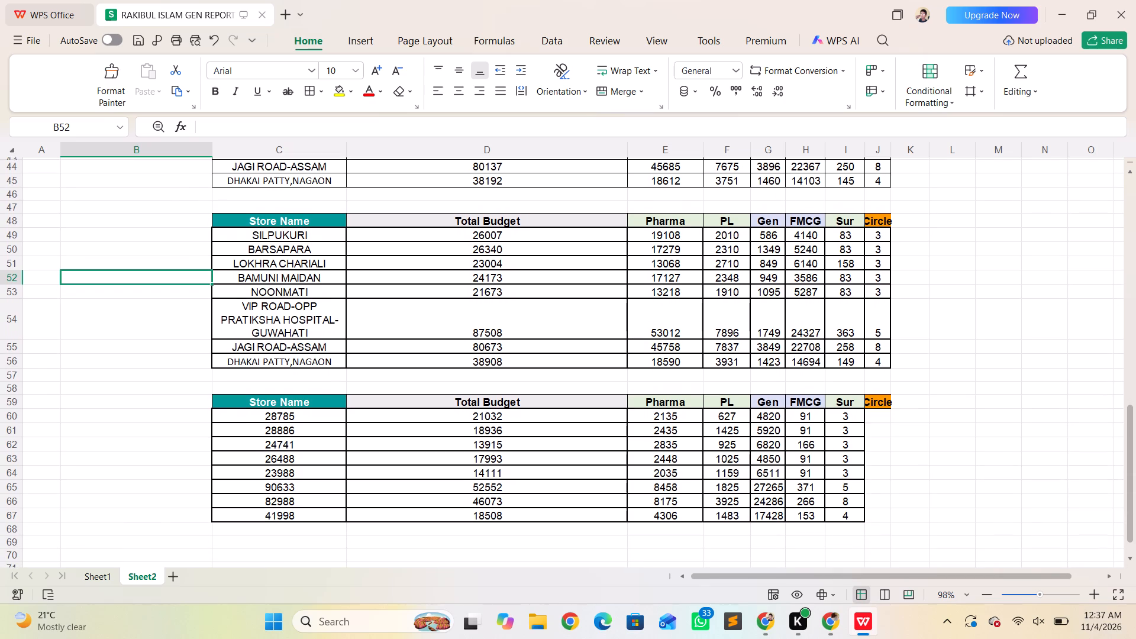
left_click(280, 417)
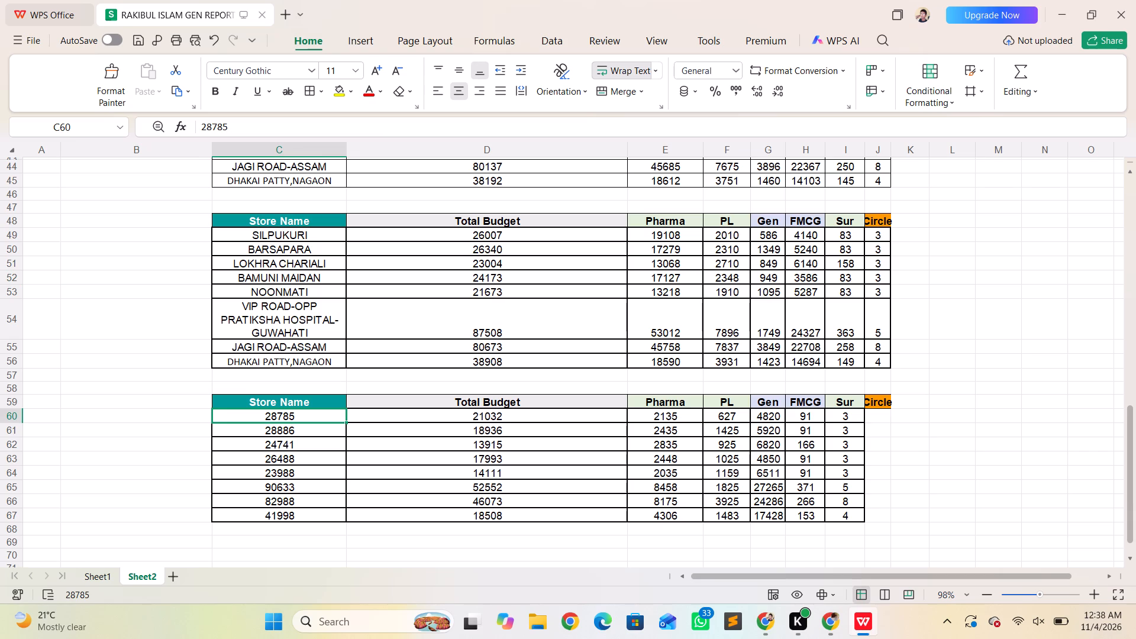
key("ctrl+shift+Down")
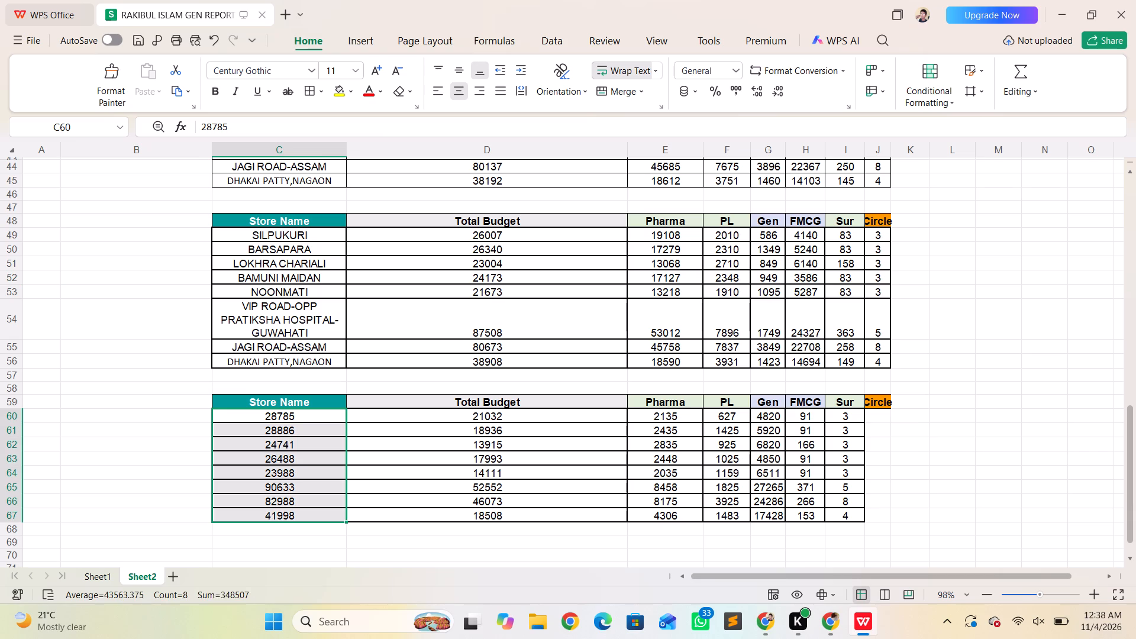
key("ctrl+shift+Right")
key("ctrl+c")
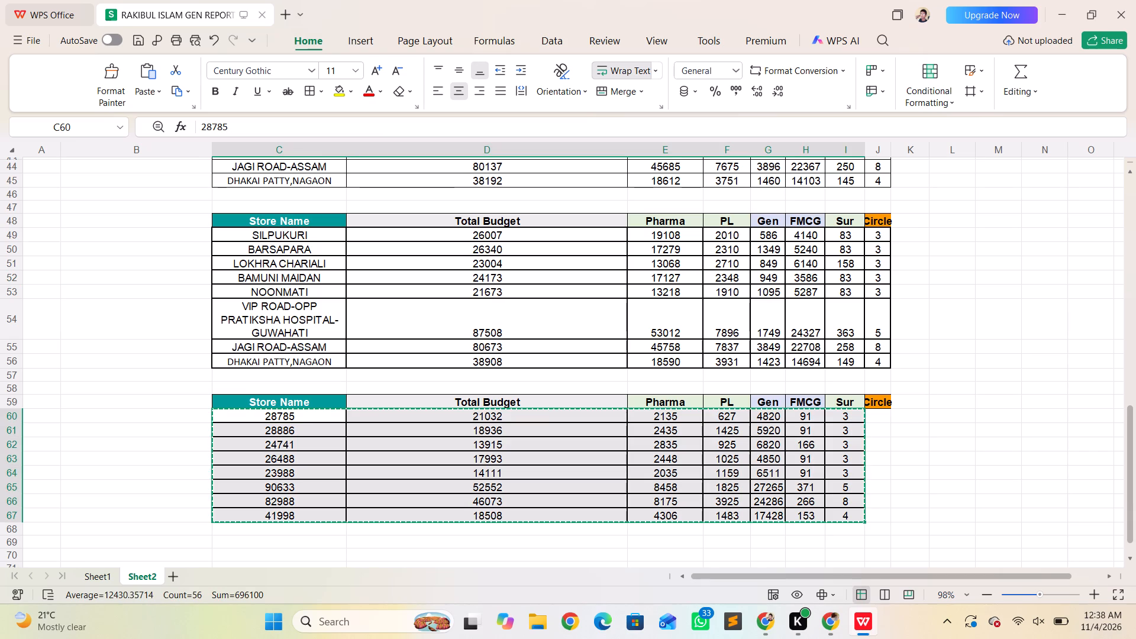
left_click(408, 417)
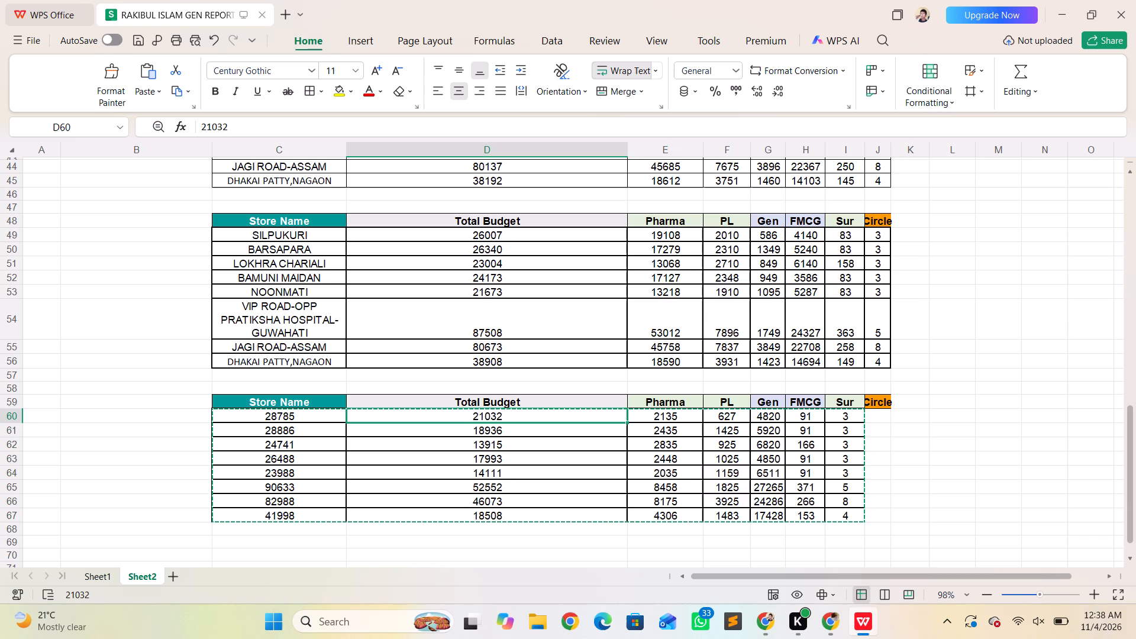
key("ctrl+v")
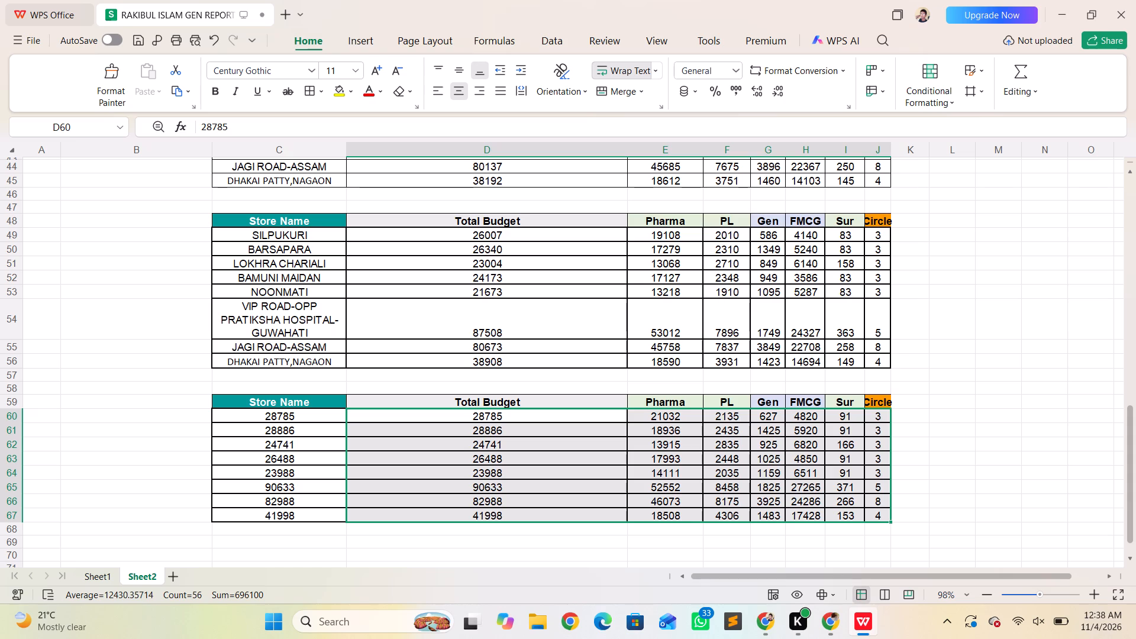
Copy the store names SILPUKURI to DHAKAI PATTY,NAGAON from C49:C56 into C60:C67, and save the workbook.
left_click(280, 233)
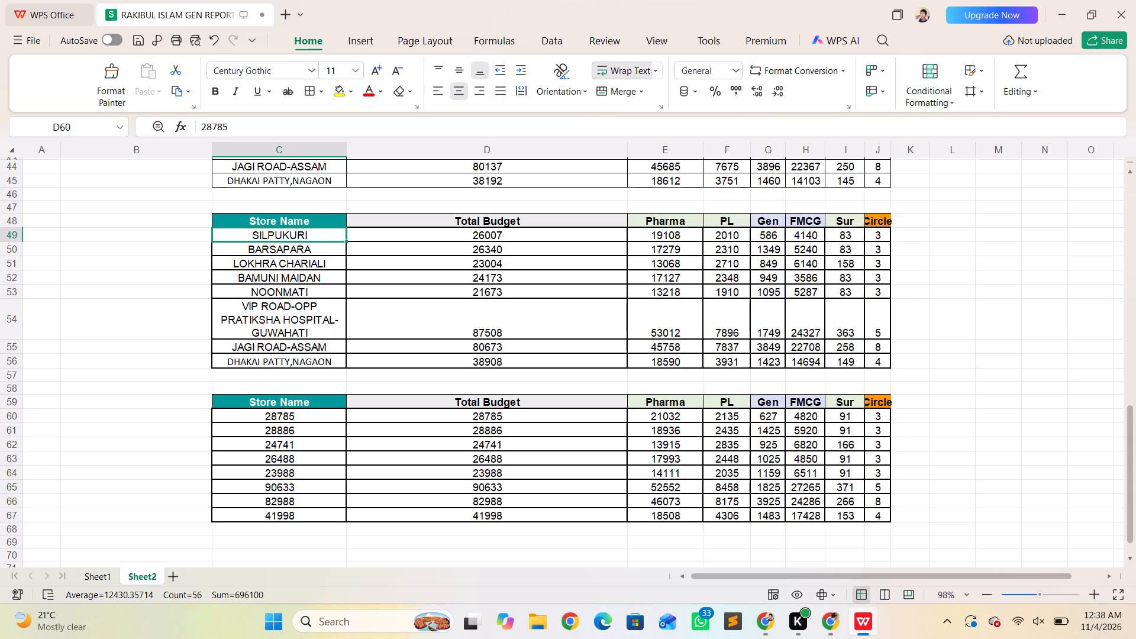
key("shift+Down")
key("shift+Down")
key("shift+Down")
key("shift+Down")
key("shift+Down")
key("shift+Down")
key("shift+Down")
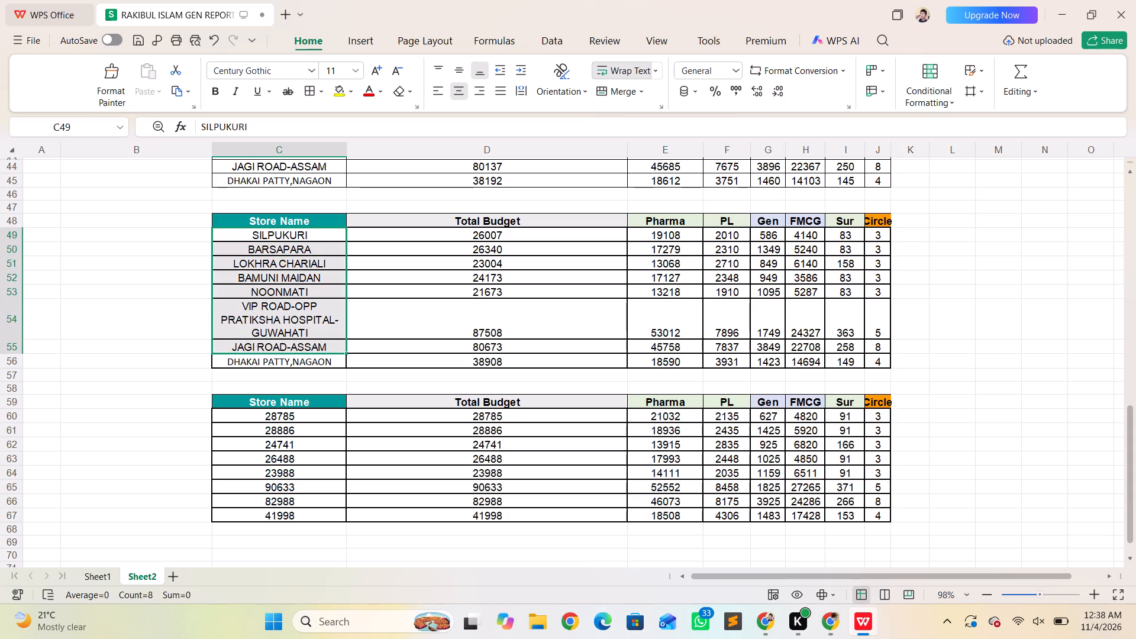
key("ctrl+c")
left_click(259, 419)
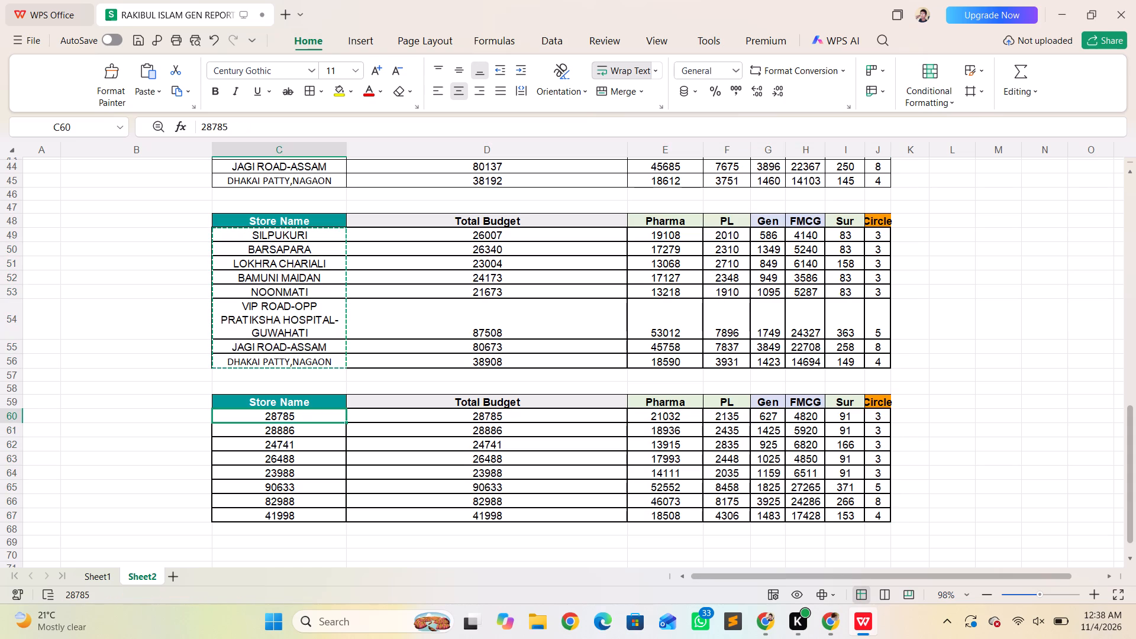
key("ctrl+v")
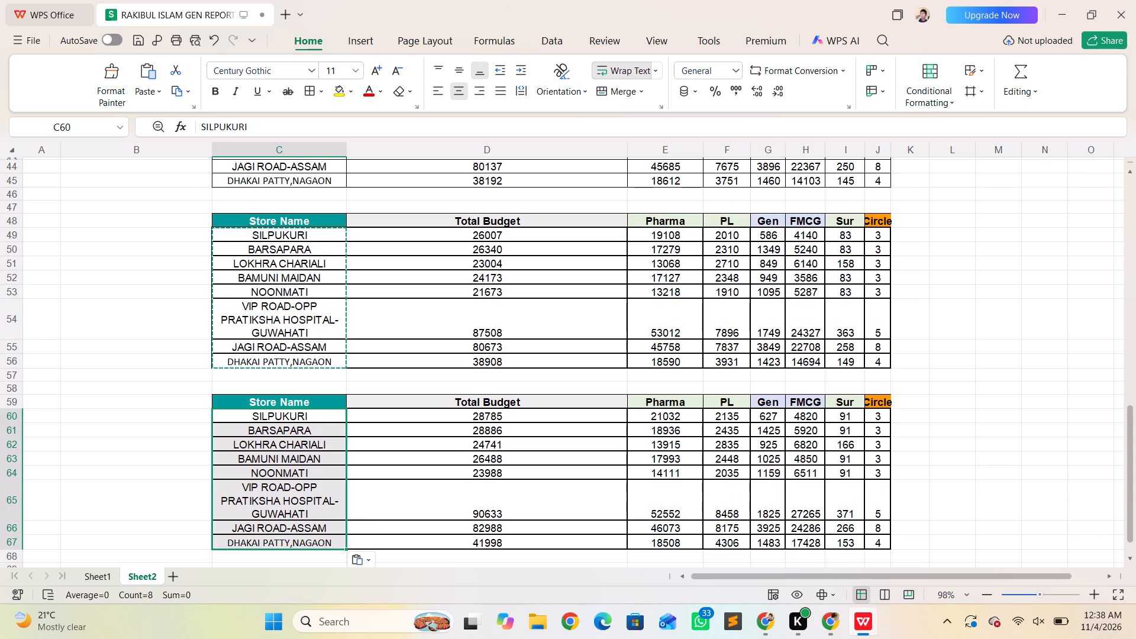
left_click(89, 334)
key("ctrl+s")
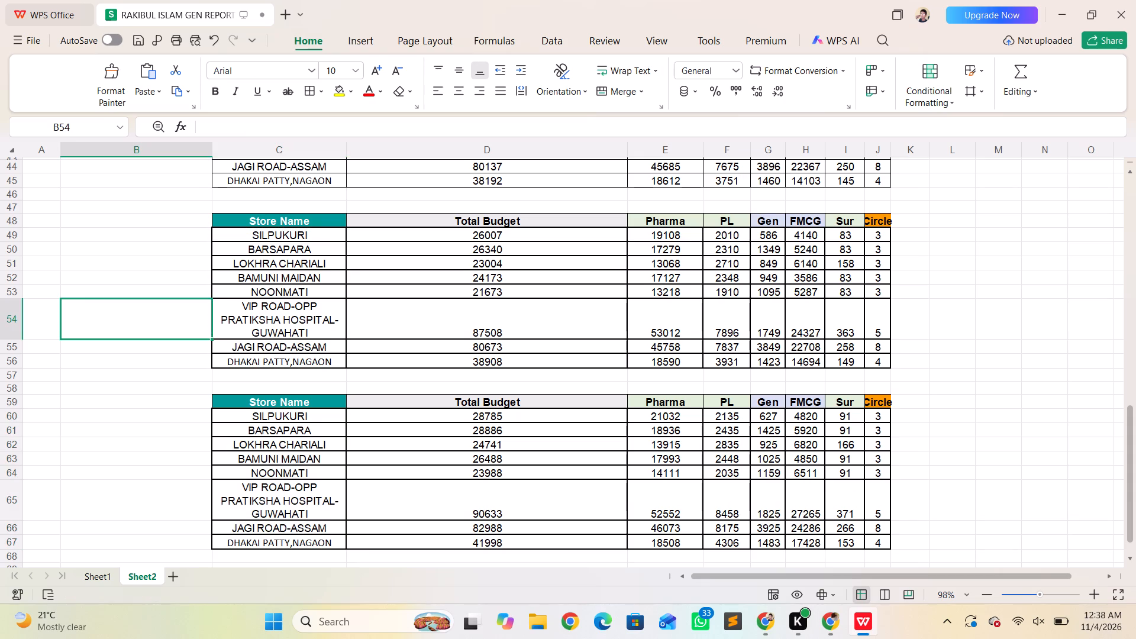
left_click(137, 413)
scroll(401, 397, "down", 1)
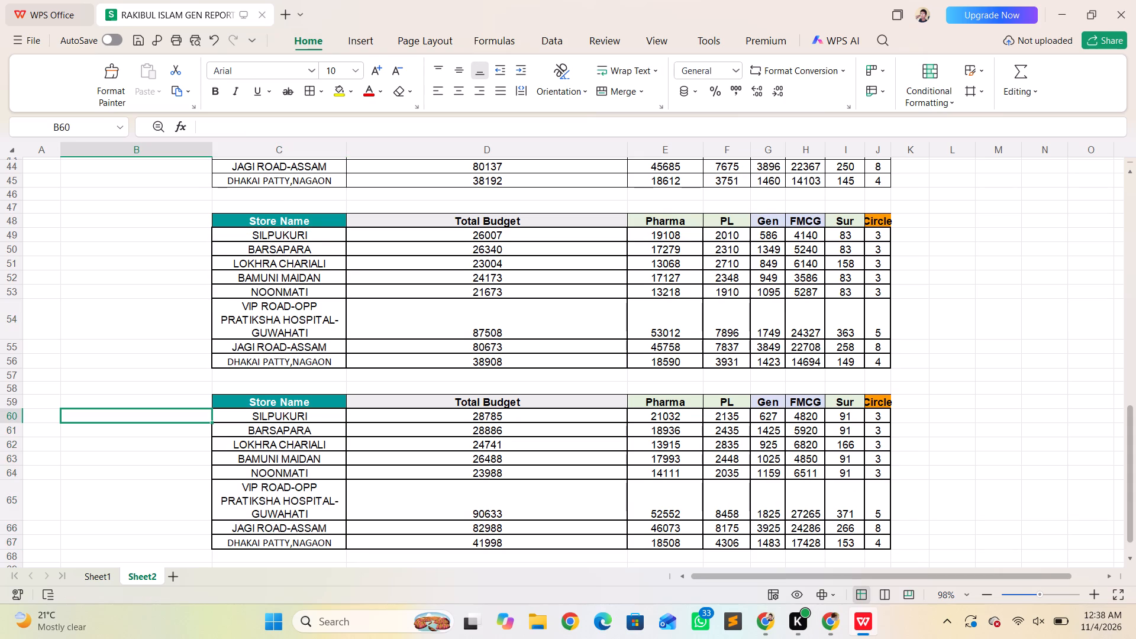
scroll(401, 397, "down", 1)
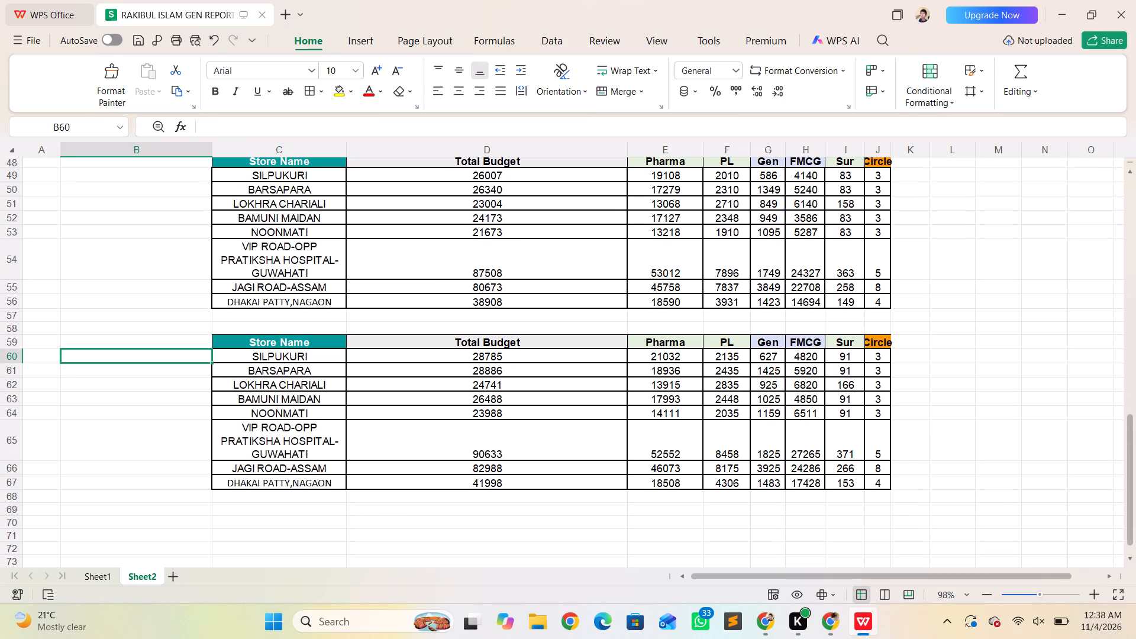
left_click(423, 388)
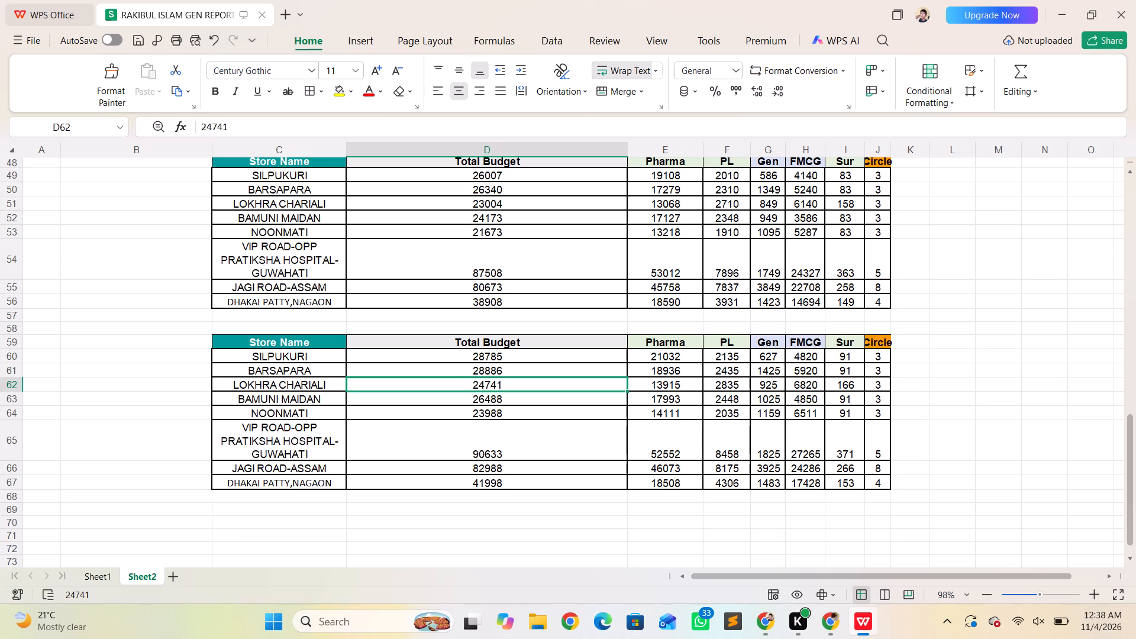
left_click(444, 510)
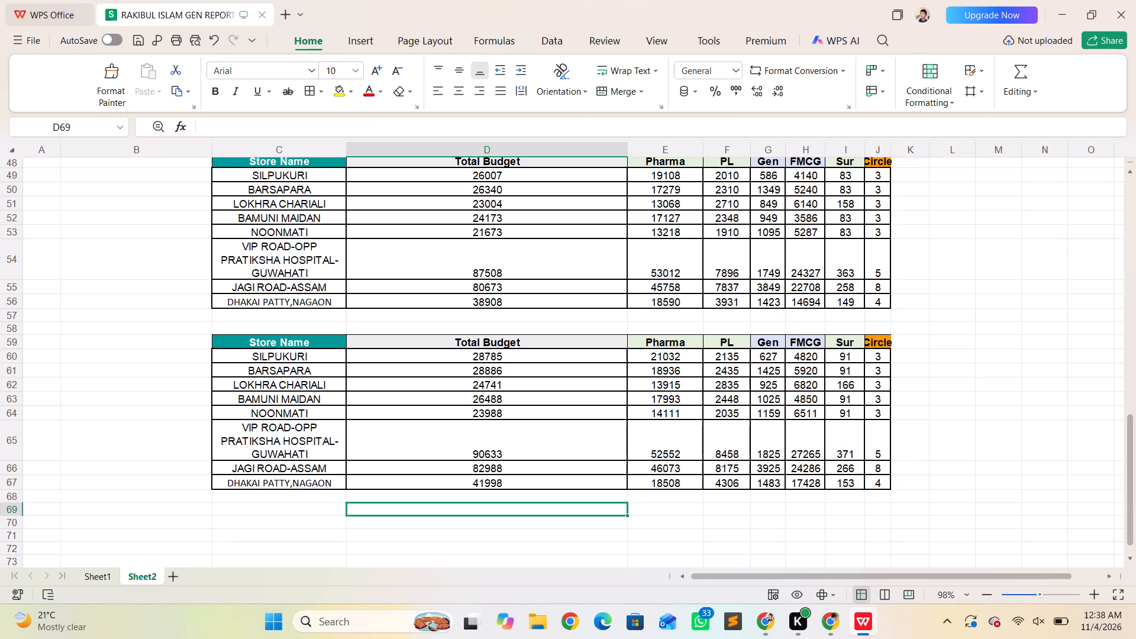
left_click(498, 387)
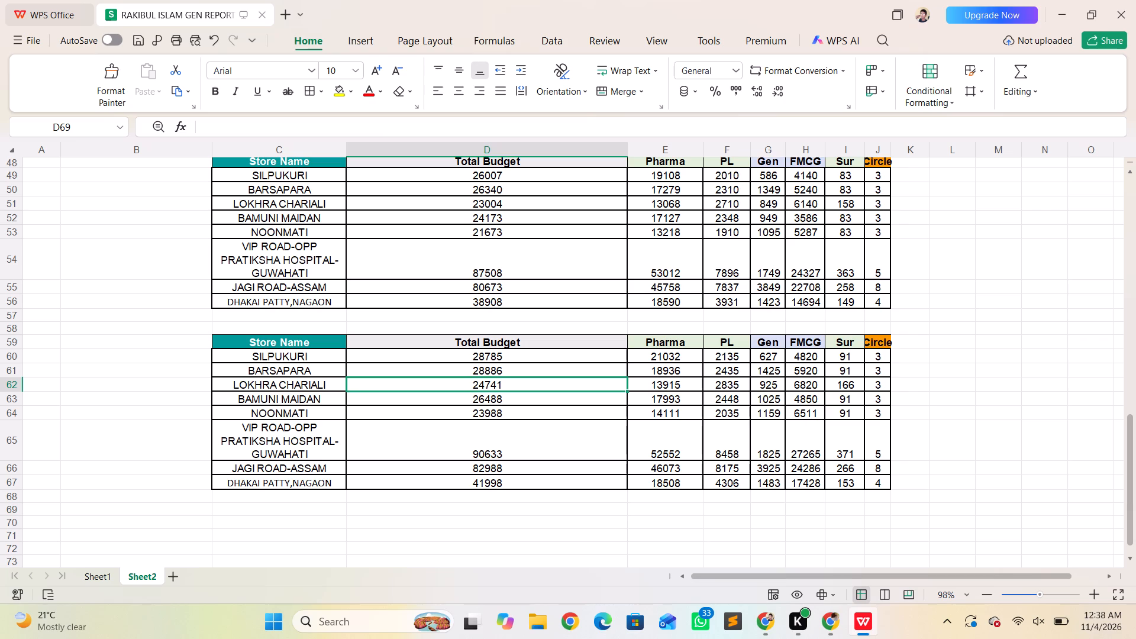
Copy the whole new budget table with its headers, C59:J67.
left_click(226, 341)
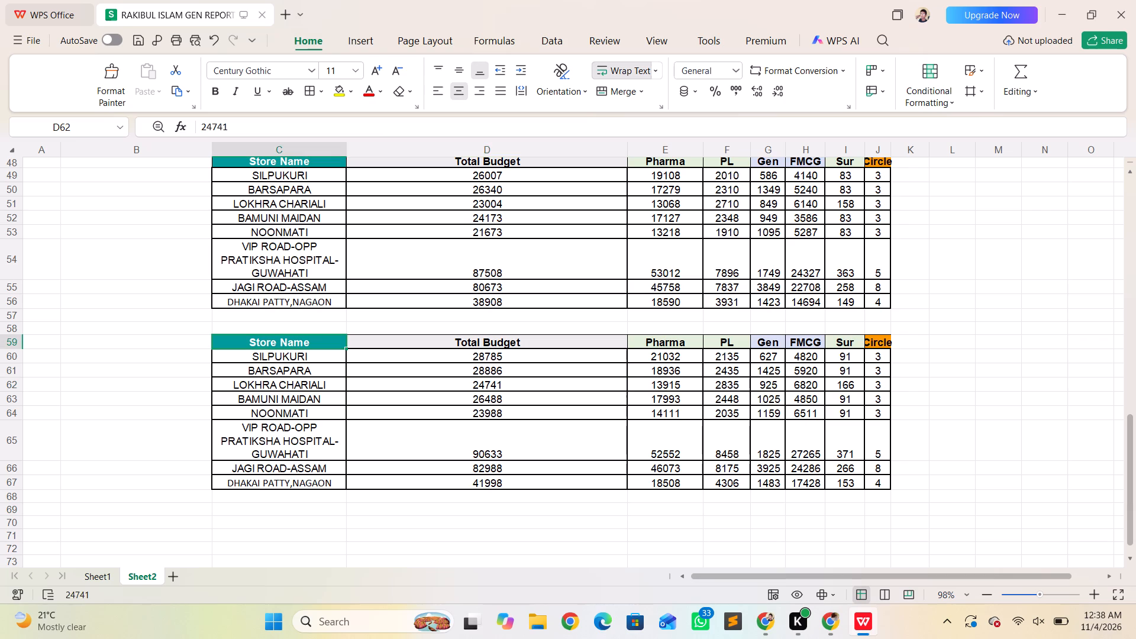
key("ctrl+shift+Down")
key("ctrl+shift+Right")
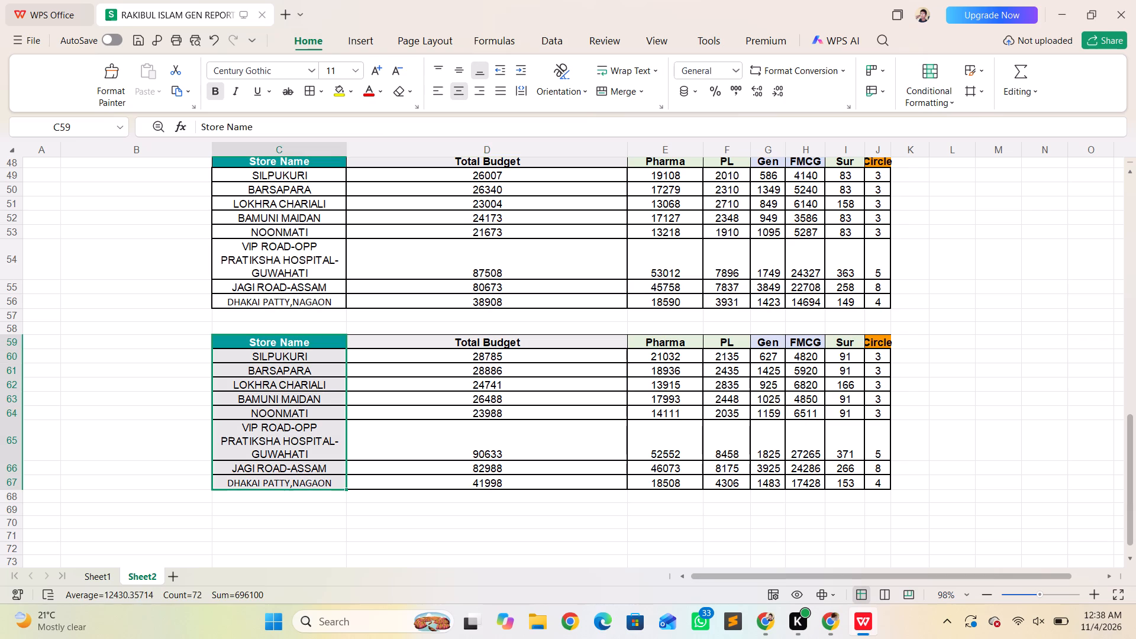
key("ctrl+c")
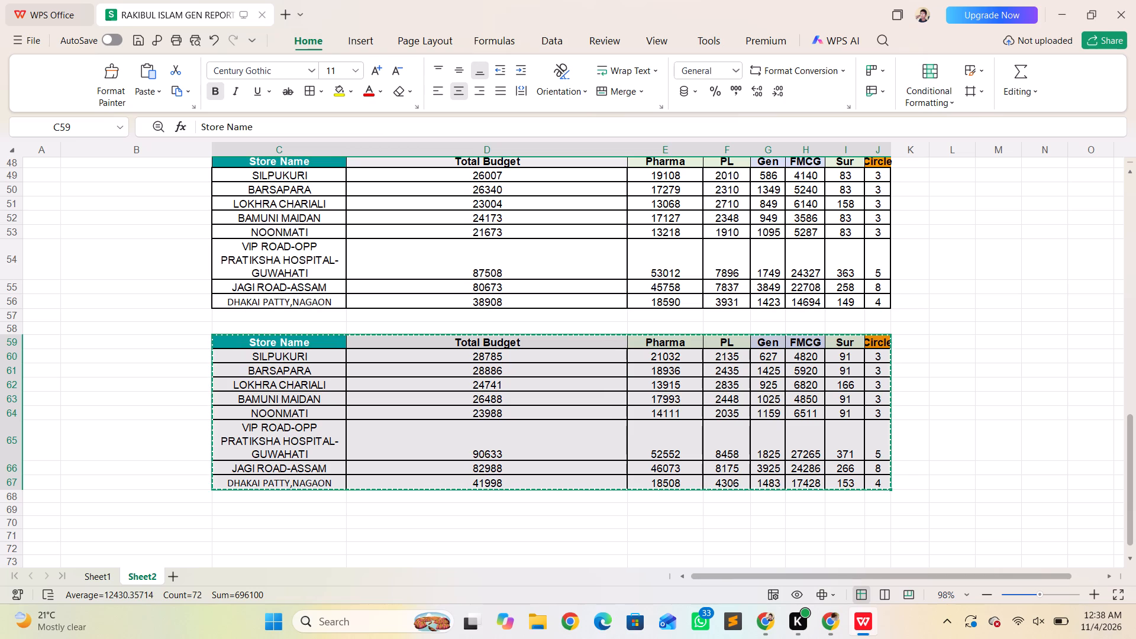
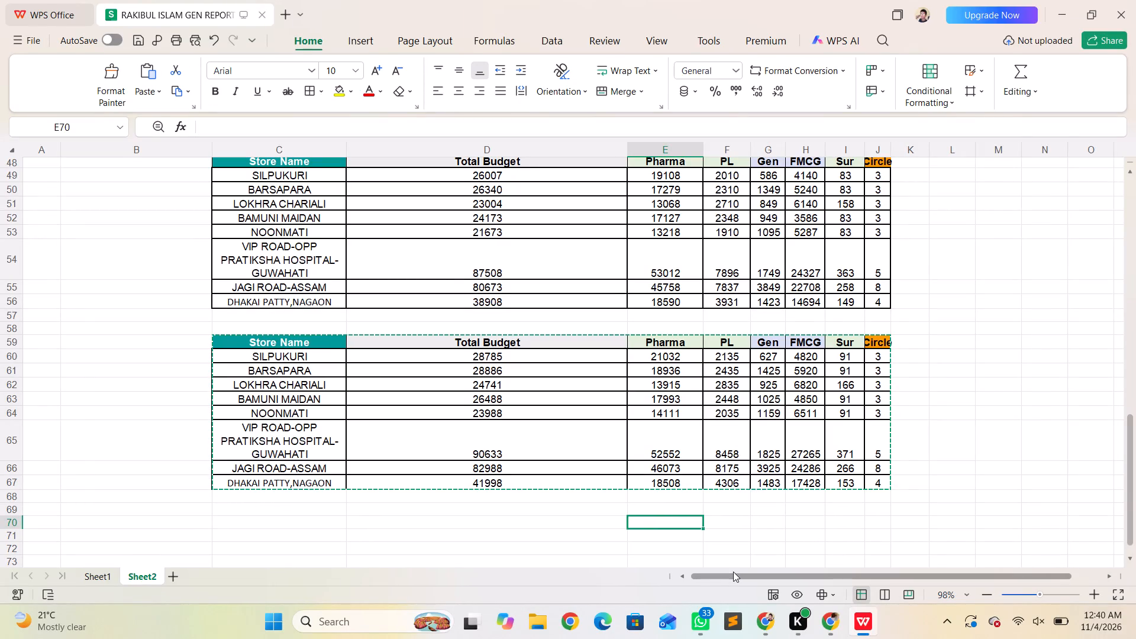
Save the GEN report workbook with the new budget table and return to Sheet1.
key("ctrl+s")
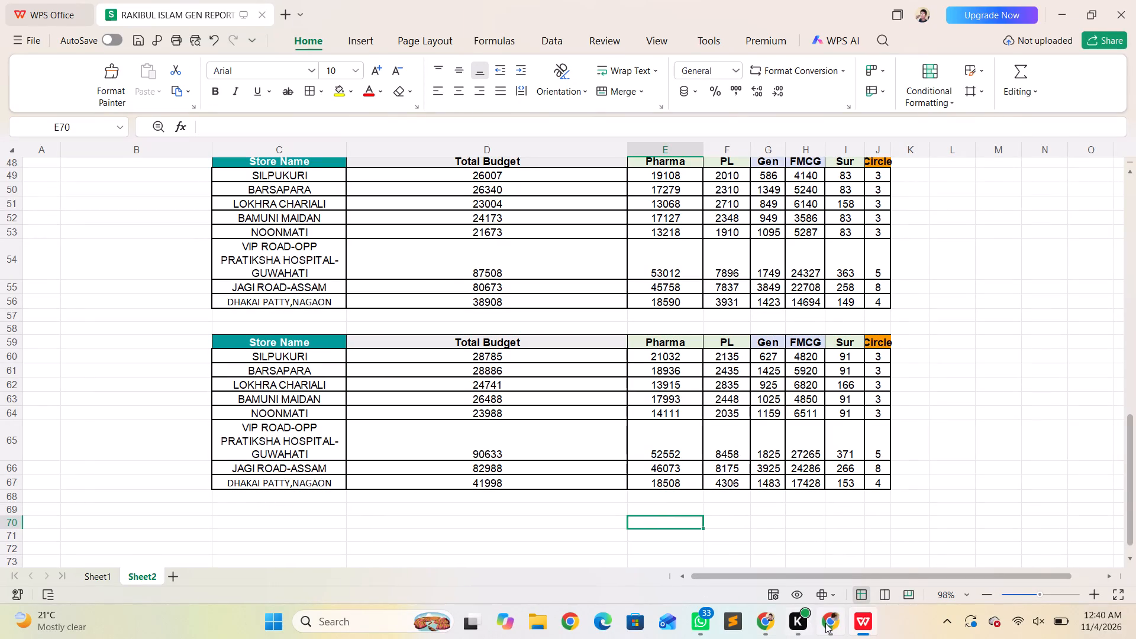
left_click(101, 577)
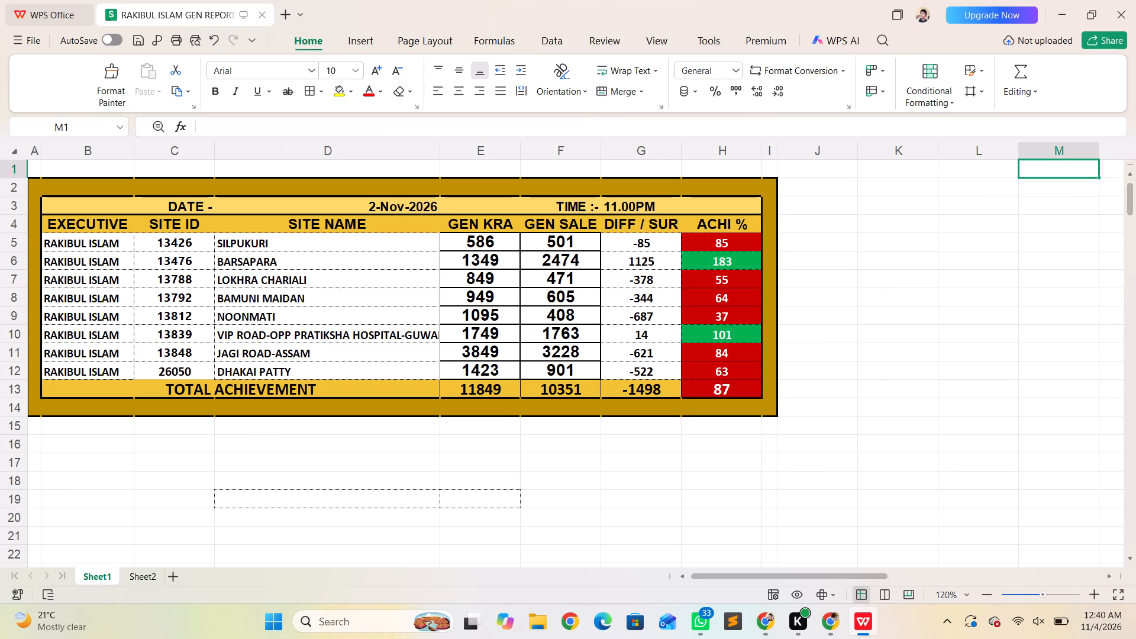
Switch to KRA 2026 and, on the Daily Sales Fill Here sheet, enter BAMUNI MAIDAN's Offline Sales 7925.16, Pharma 2621.41, PL 1218 and Gen 562.06.
left_click(834, 624)
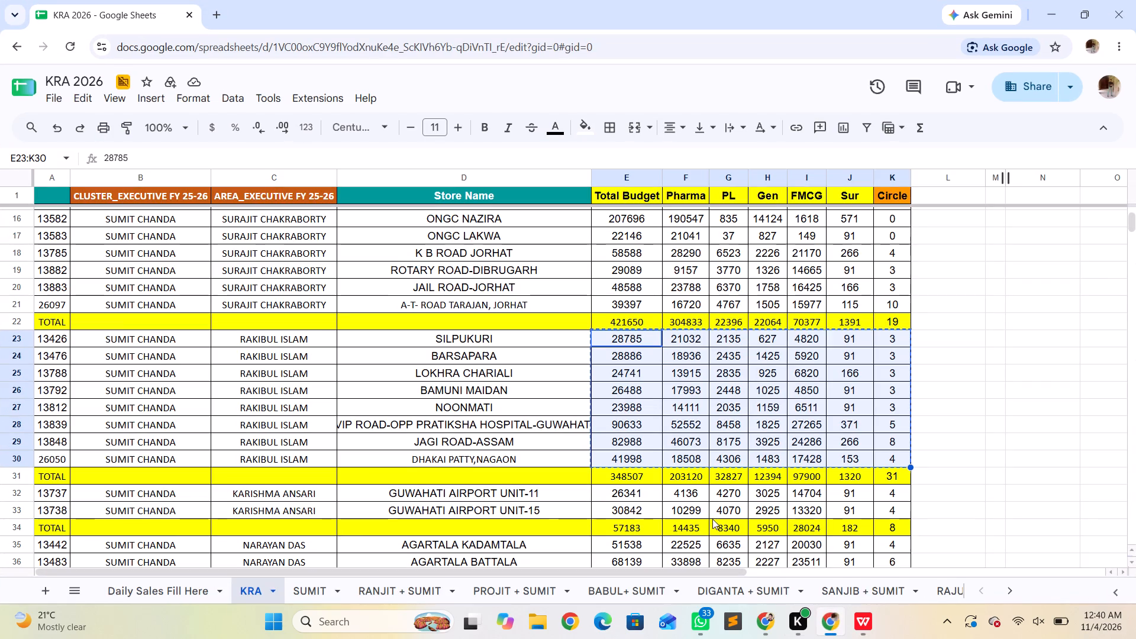
left_click(932, 272)
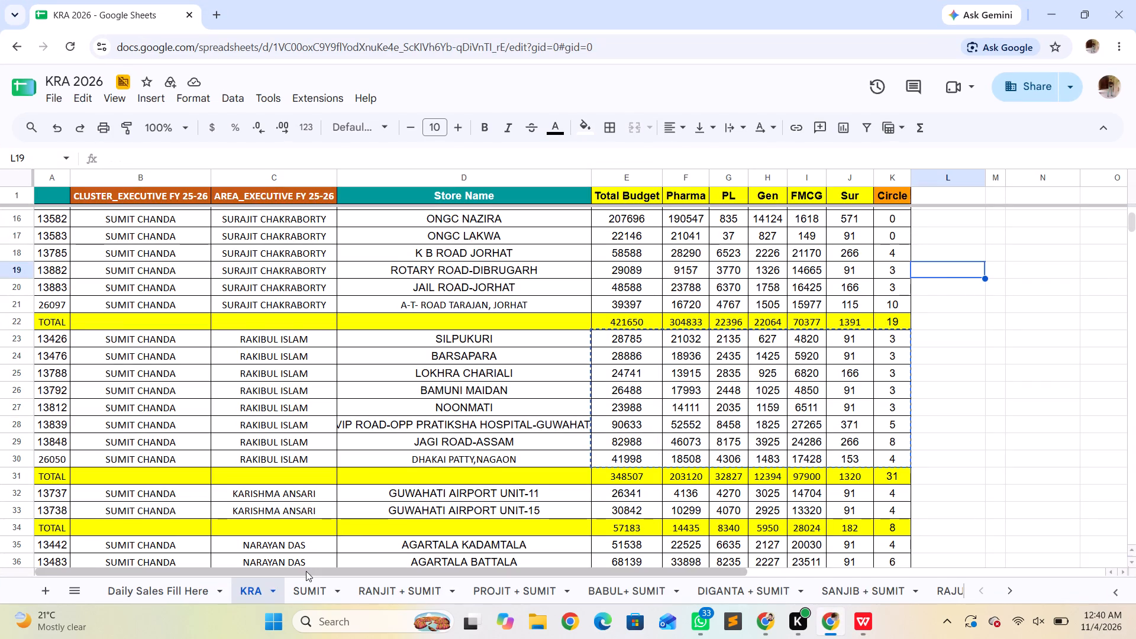
left_click(175, 595)
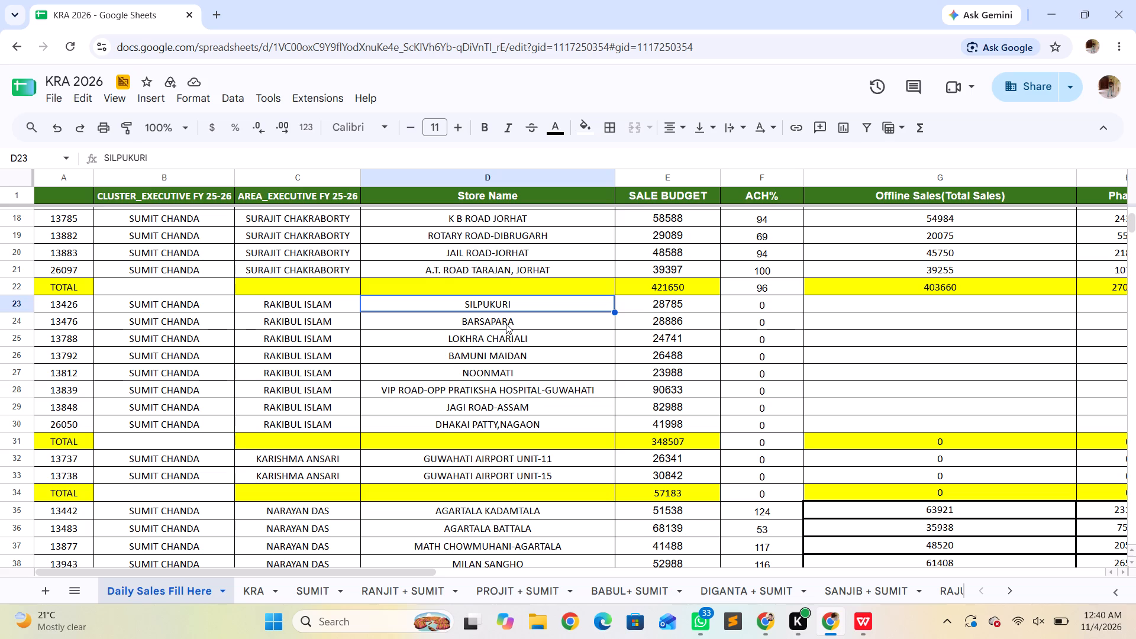
key("Down")
key("Down")
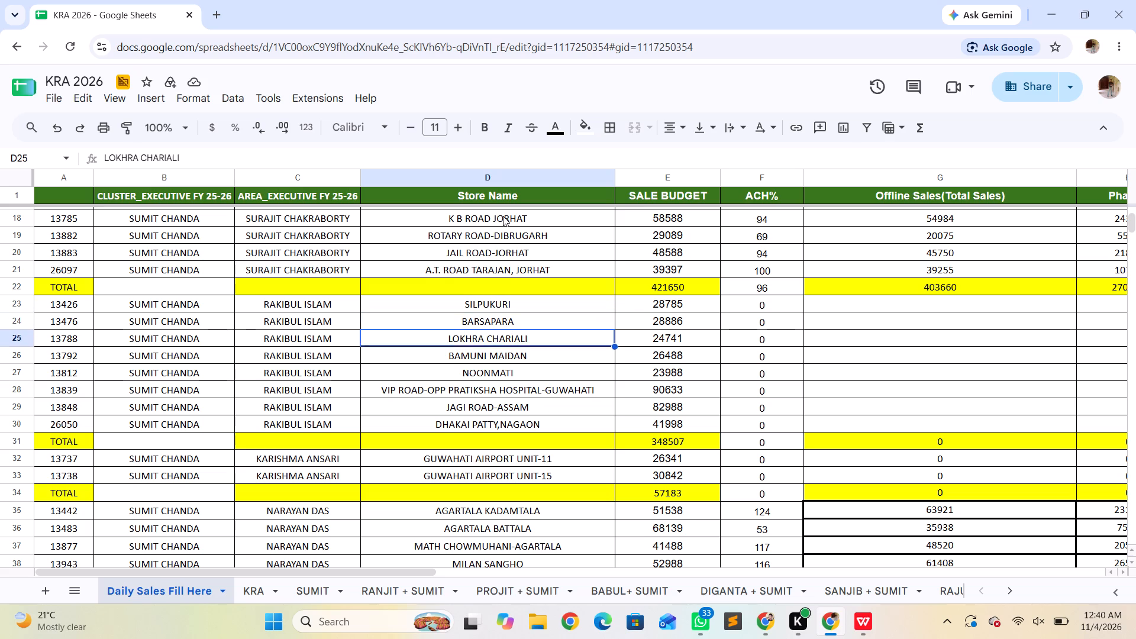
key("Down")
key("Right")
key("Right")
key("Right")
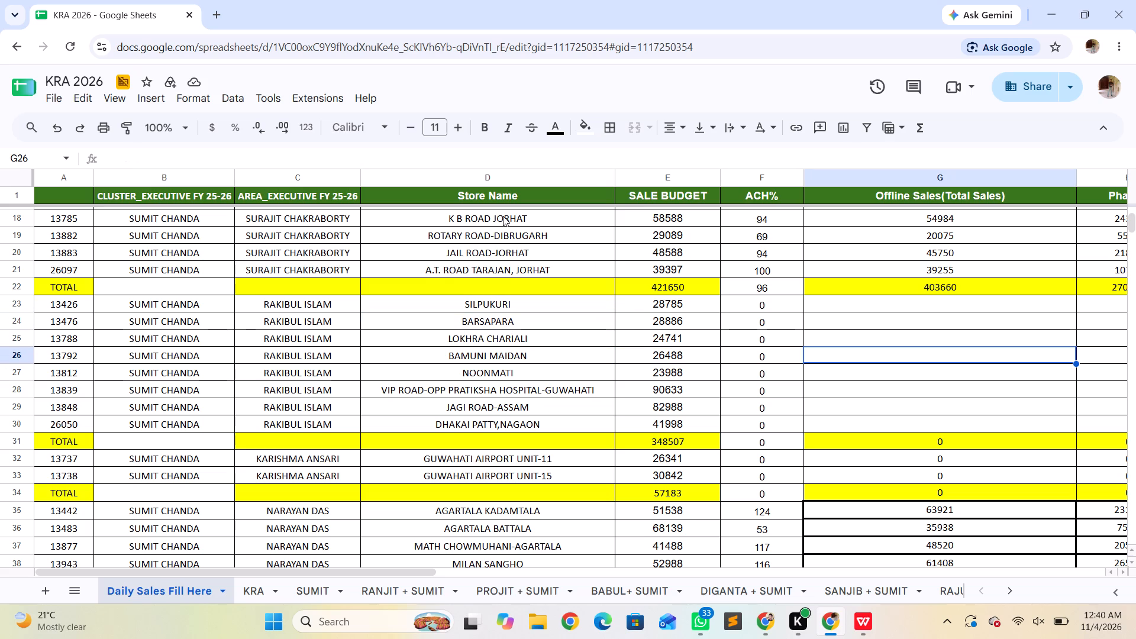
type("7925.16")
key("Right")
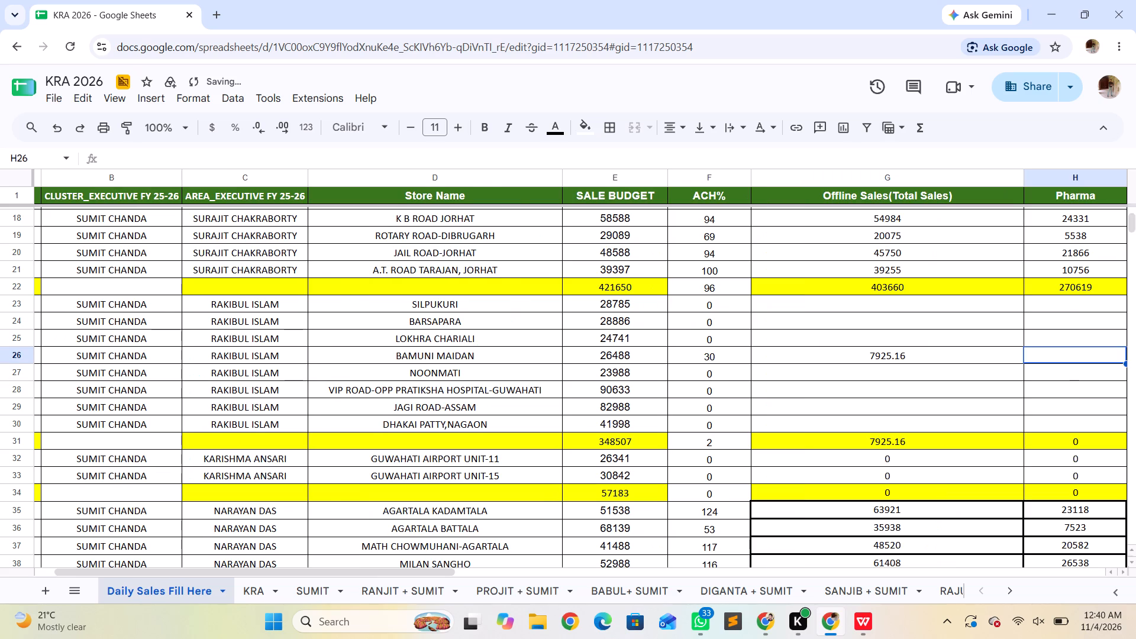
type("2621.41")
key("Right")
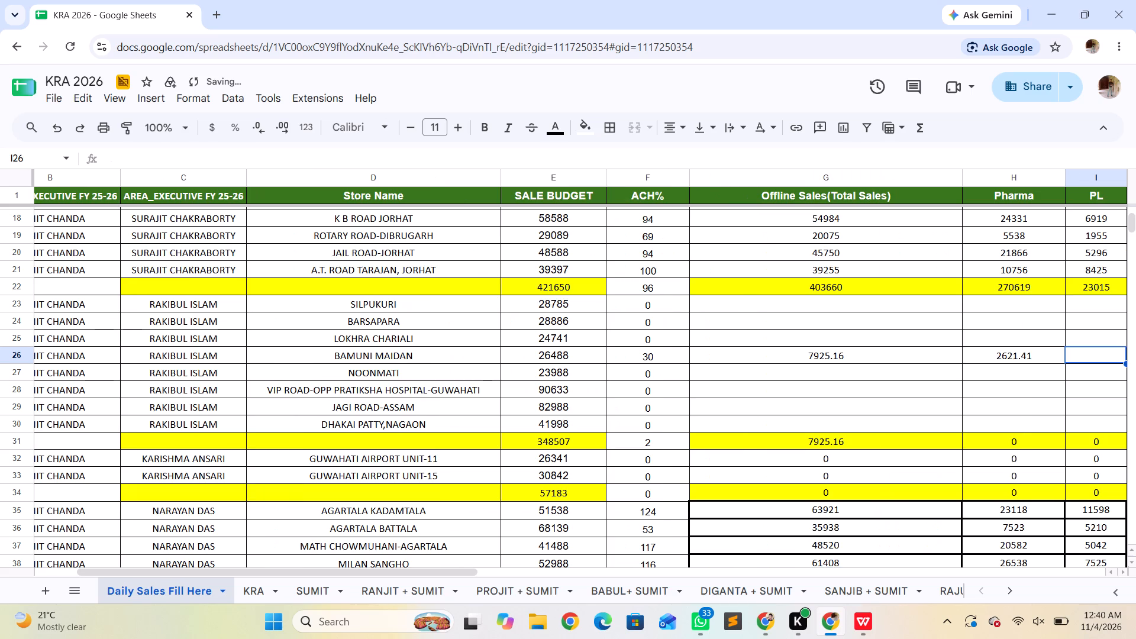
type("1218")
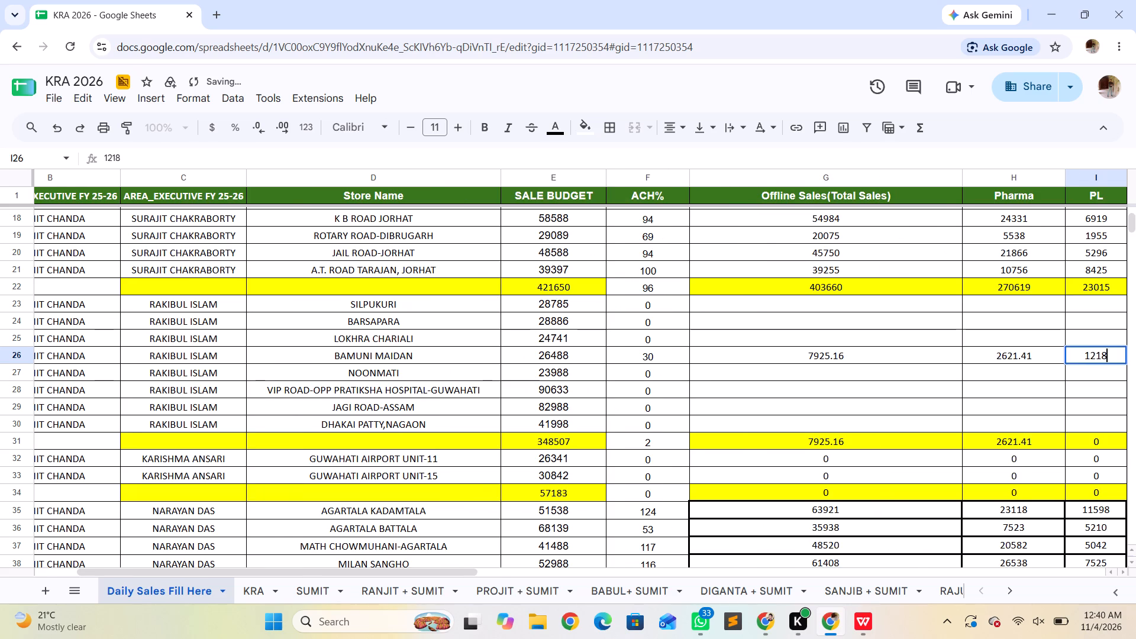
key("Right")
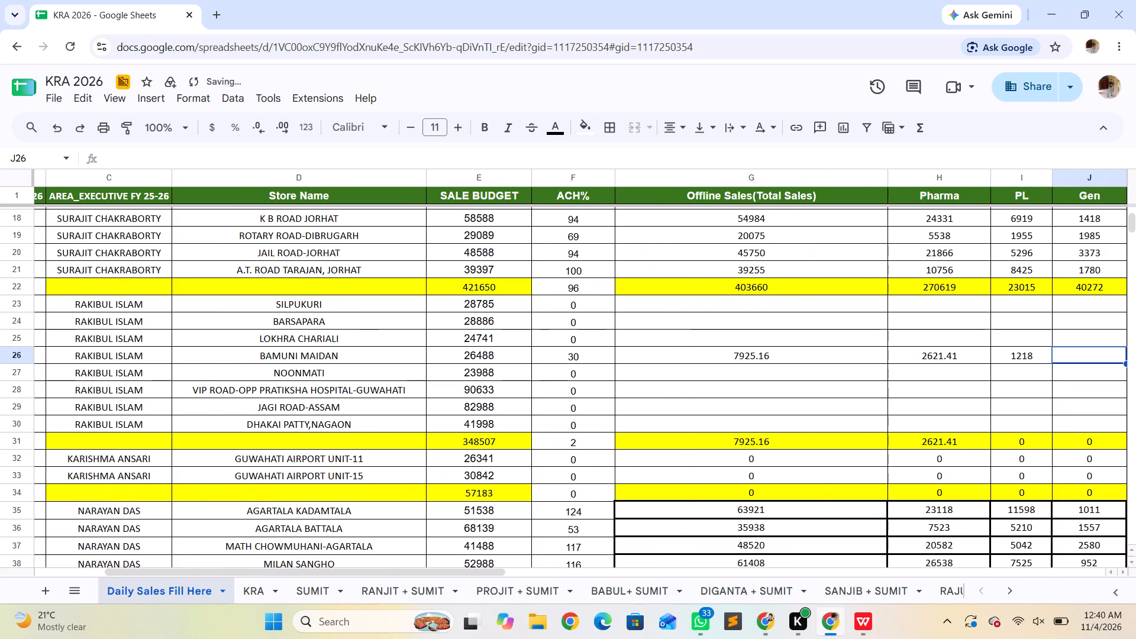
type("562.06")
key("Right")
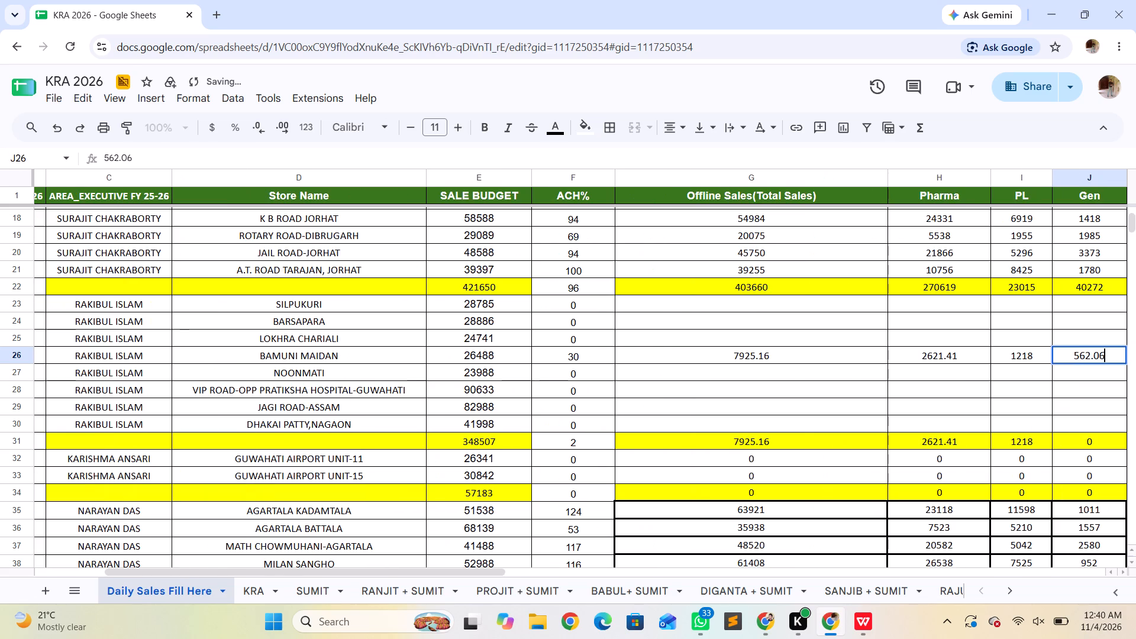
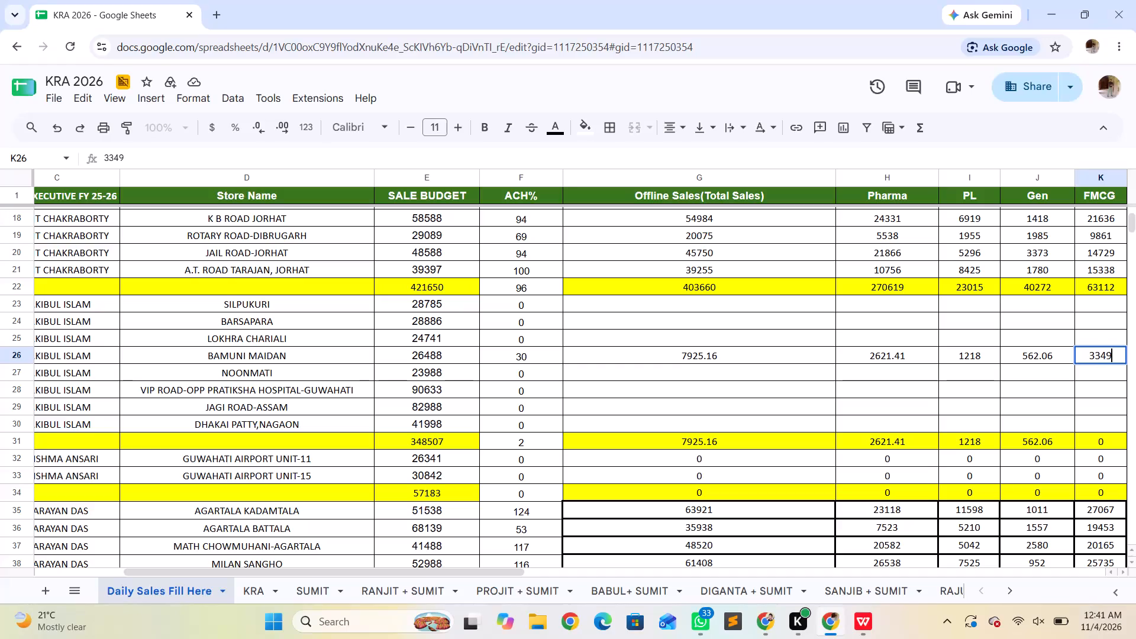
In BAMUNI MAIDAN's row, complete FMCG as 3349.09 and enter 0 for Sur, ONE CARD, HD Bill, HD BILL VALUE and CIRCLE ENROLLMENT.
key("Right")
key("Left")
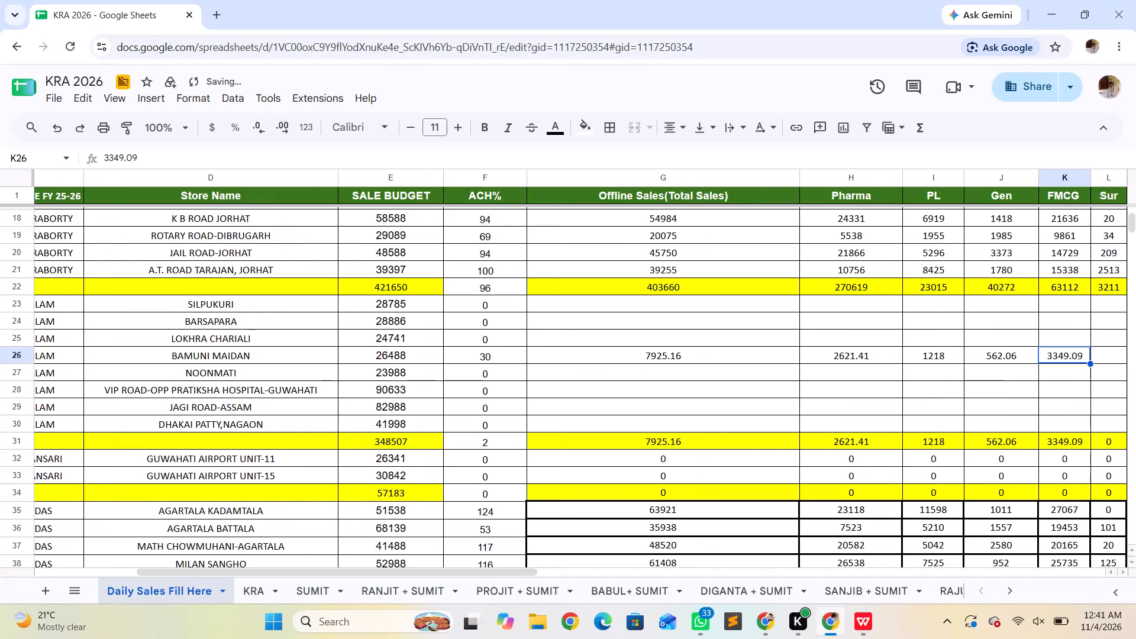
key("ctrl+c")
key("Right")
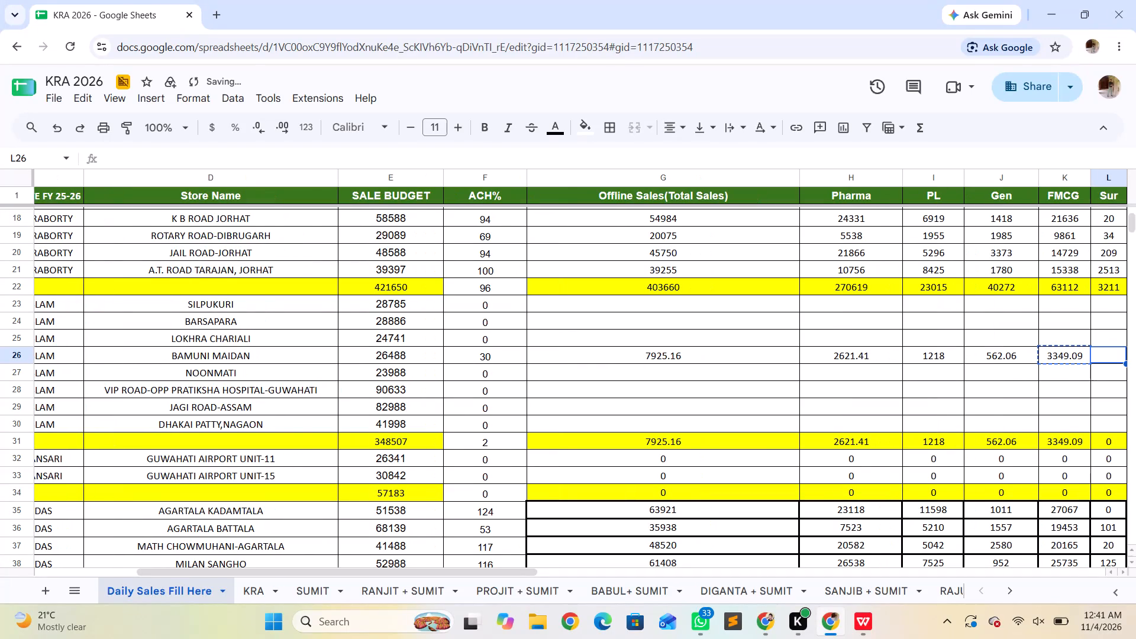
key("0")
key("Right")
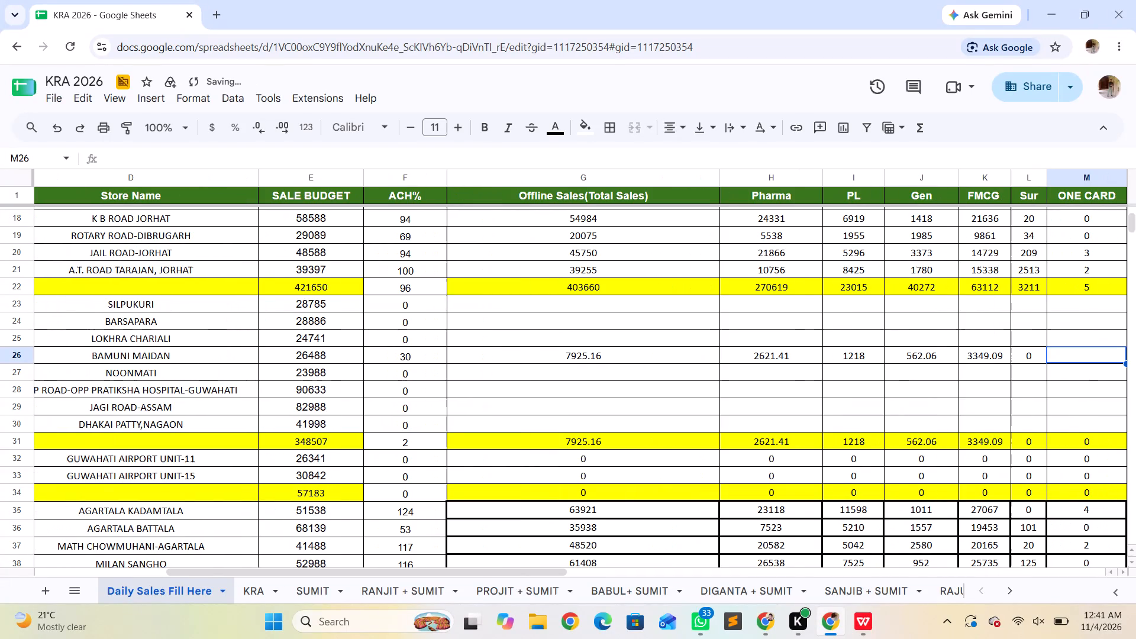
key("0")
key("Right")
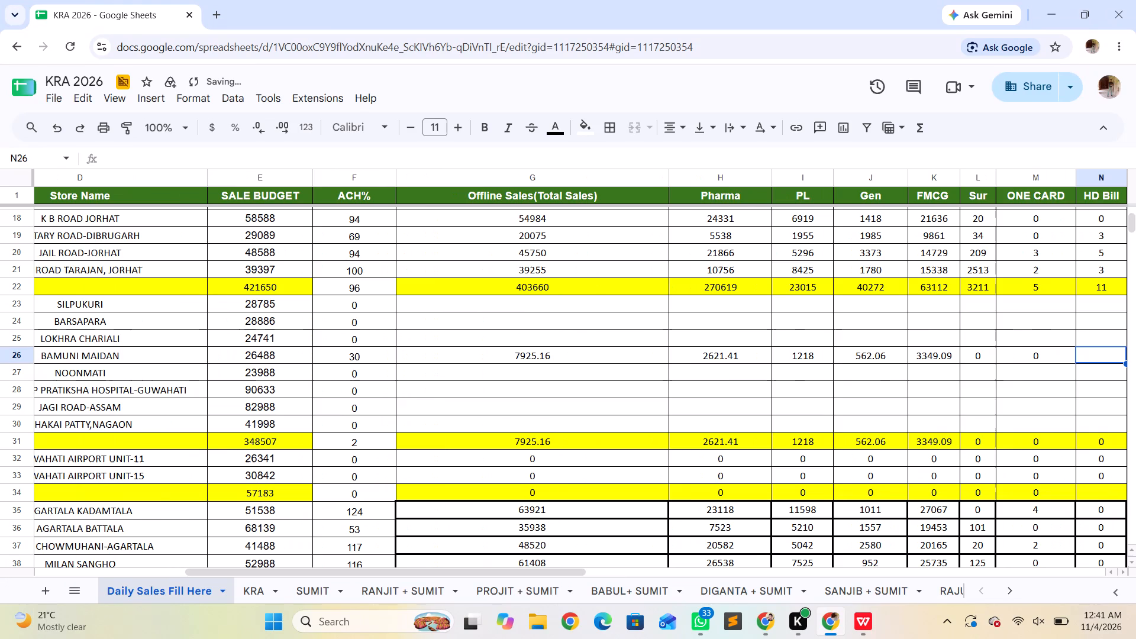
key("0")
key("Right")
key("0")
key("Right")
key("0")
key("Right")
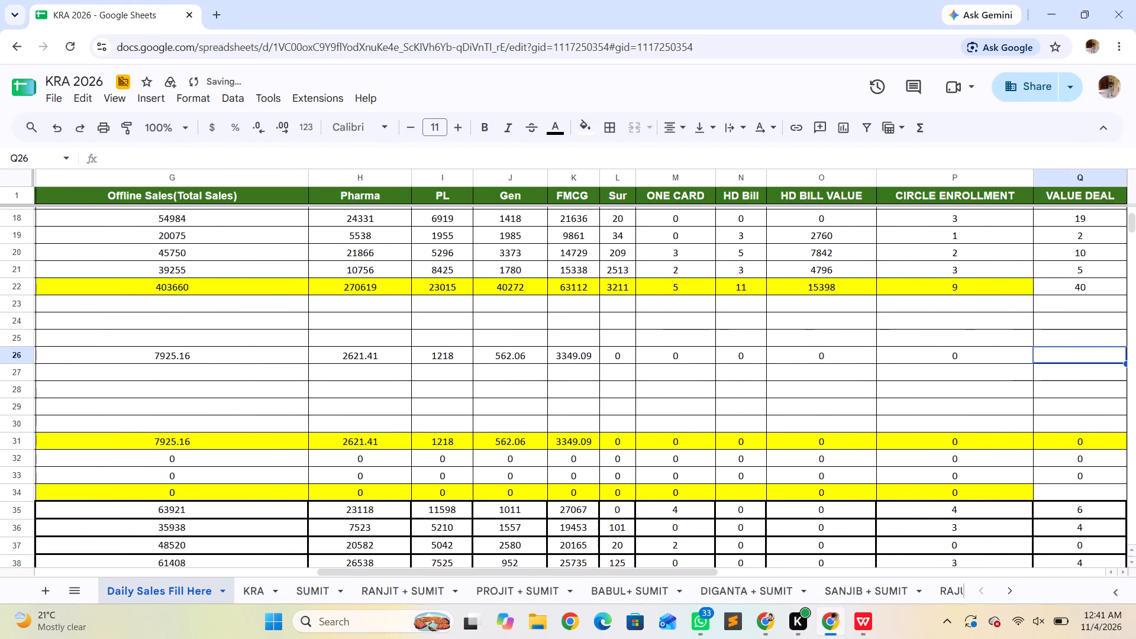
Enter BAMUNI MAIDAN's VALUE DEAL 8 and BILL COUNT 26, paste its FMCG figure into OFFLINE FMCG, and set ONLINE FMCG to 0.
key("8")
key("Right")
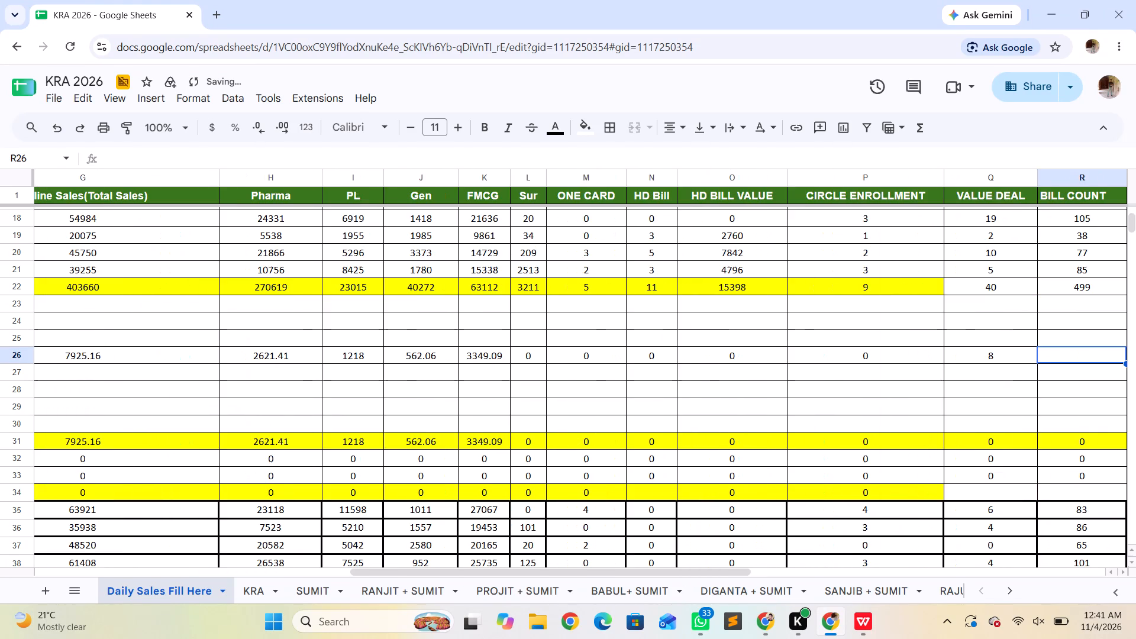
type("26")
key("Right")
key("Right")
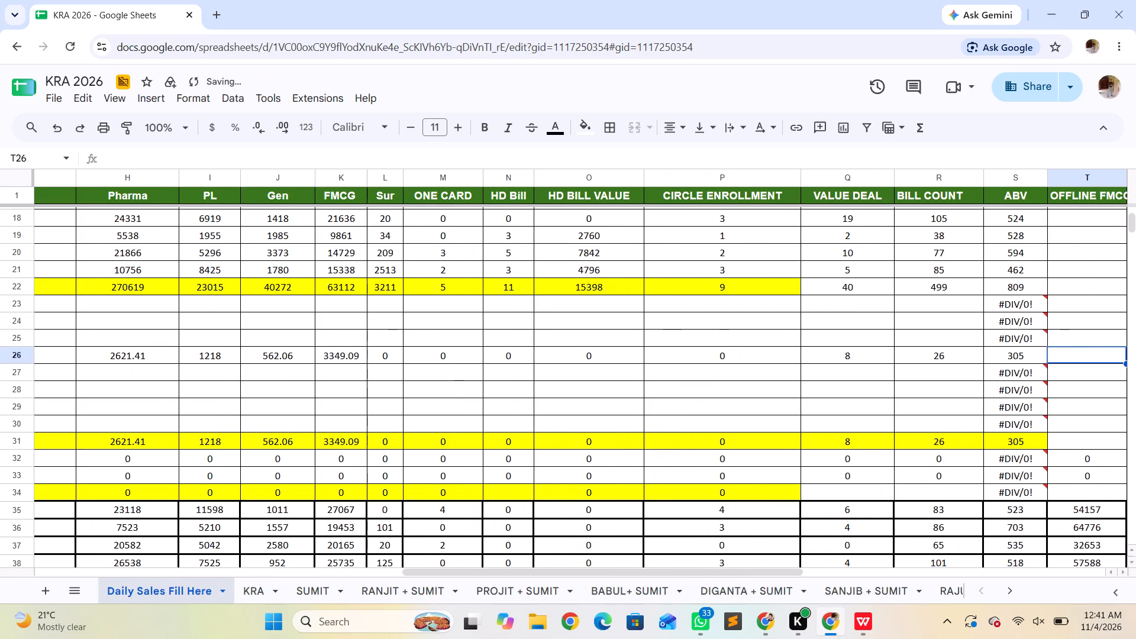
key("ctrl+v")
key("Right")
key("0")
key("Right")
For VIP ROAD-OPP PRATIKSHA HOSPITAL-GUWAHATI, enter Offline Sales 105803.86, Pharma 76858.24, PL 7554.51 and Gen 1065.95.
key("Left")
key("Left")
key("Left")
key("Left")
key("Left")
key("Left")
key("Left")
key("Left")
key("Left")
key("Left")
key("Left")
key("Left")
key("Left")
key("Left")
key("Left")
key("Left")
key("Left")
key("Left")
key("Left")
key("Left")
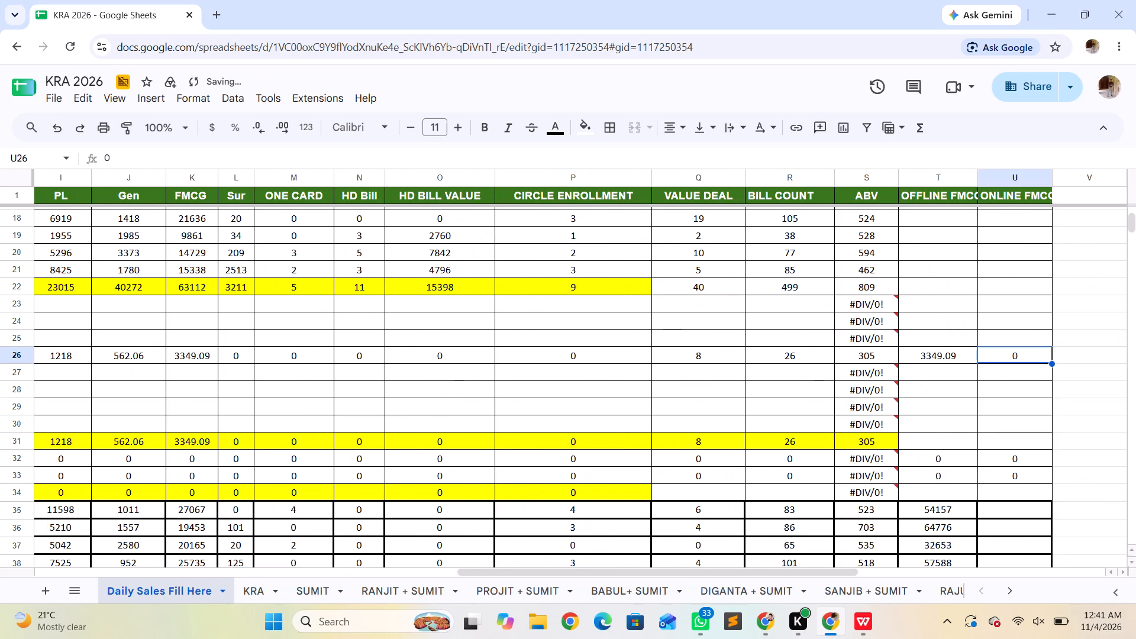
key("Right")
key("Right")
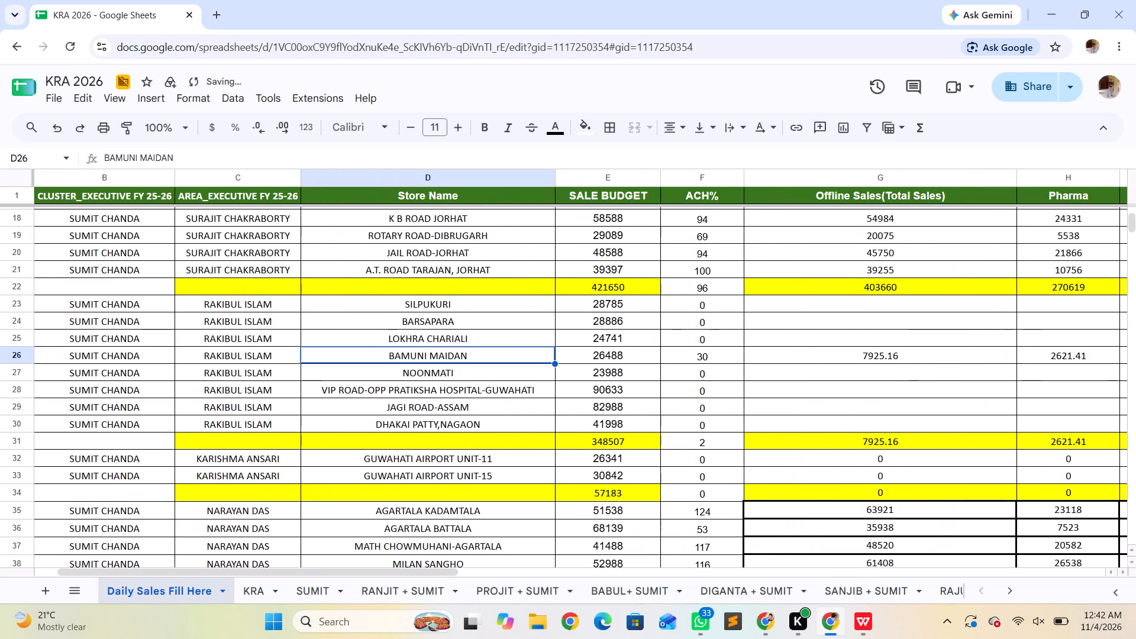
key("Down")
key("Down")
key("Right")
key("Right")
key("Right")
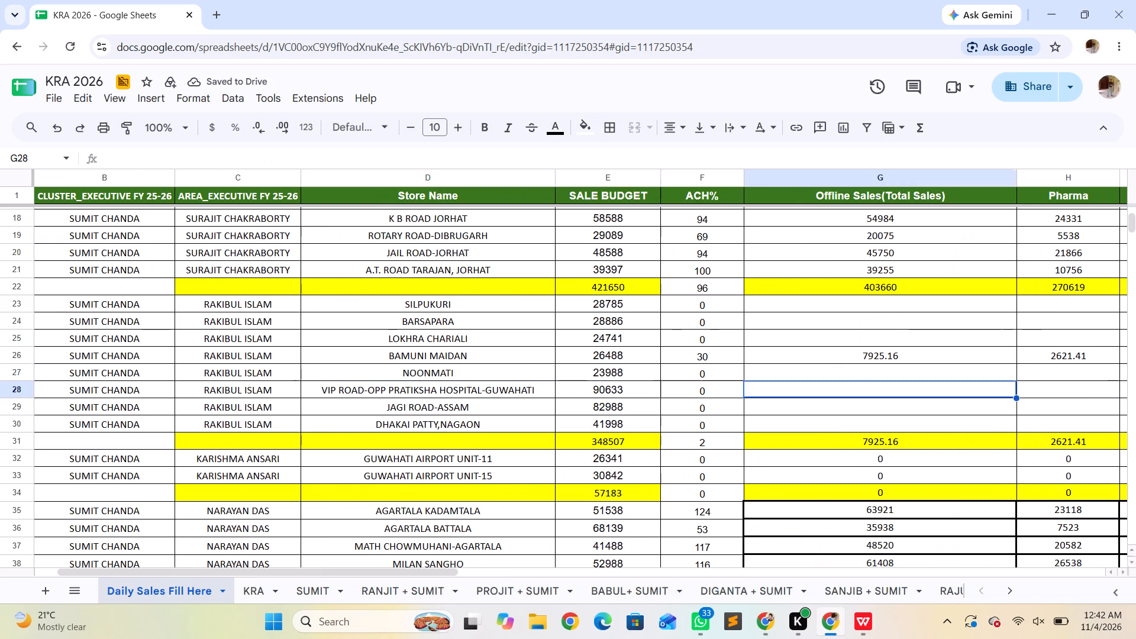
type("105803.86")
key("Right")
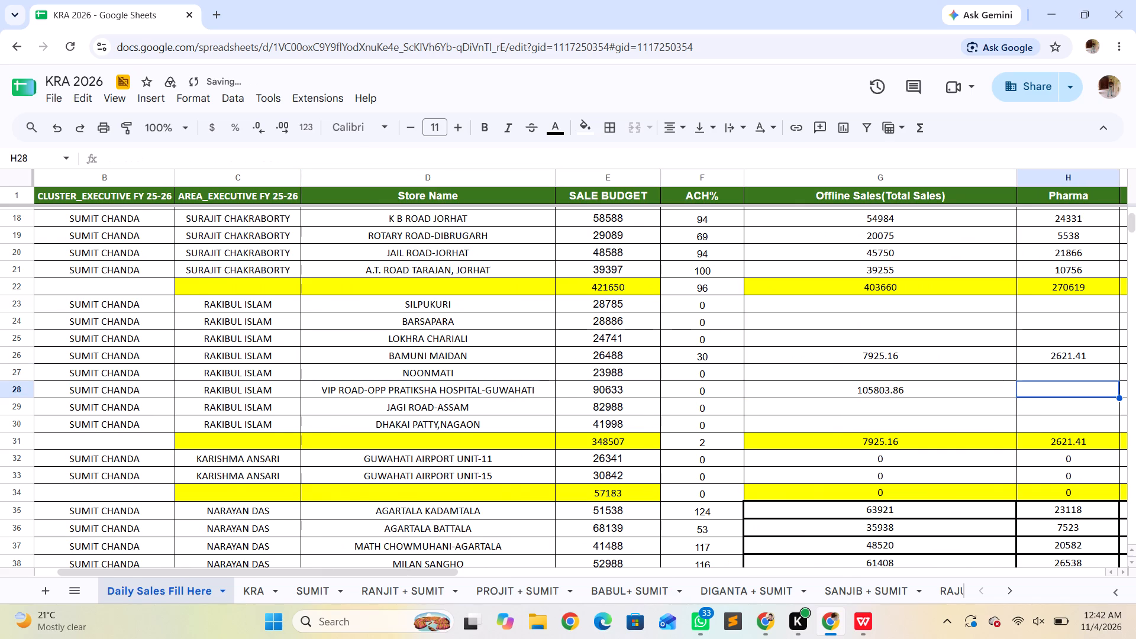
type("76858.24")
key("Right")
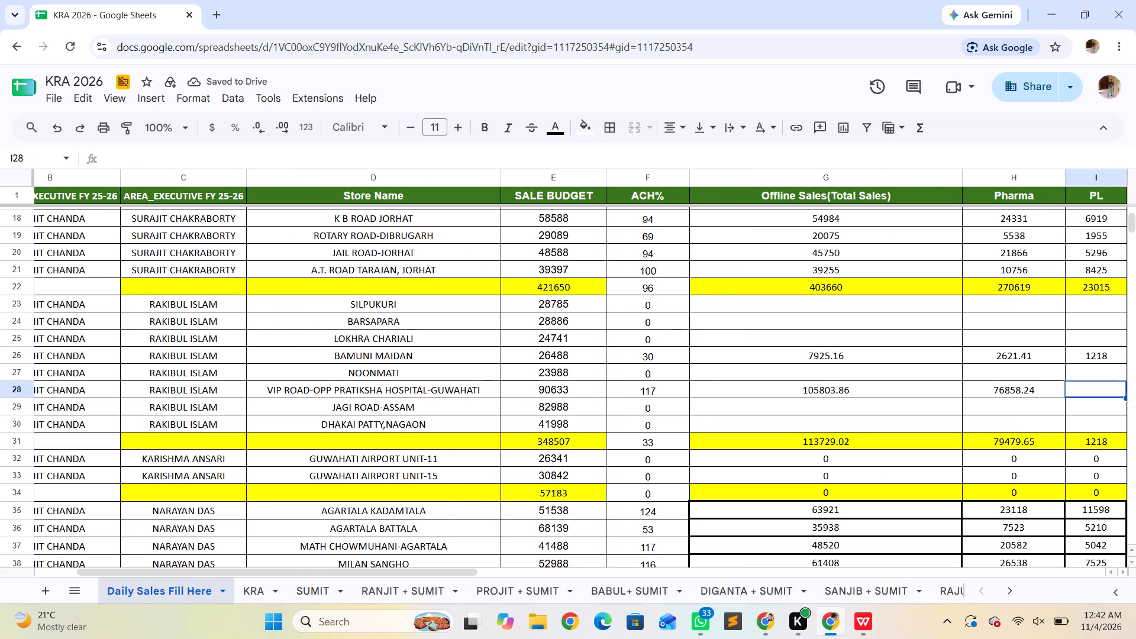
type("7554.51")
key("Right")
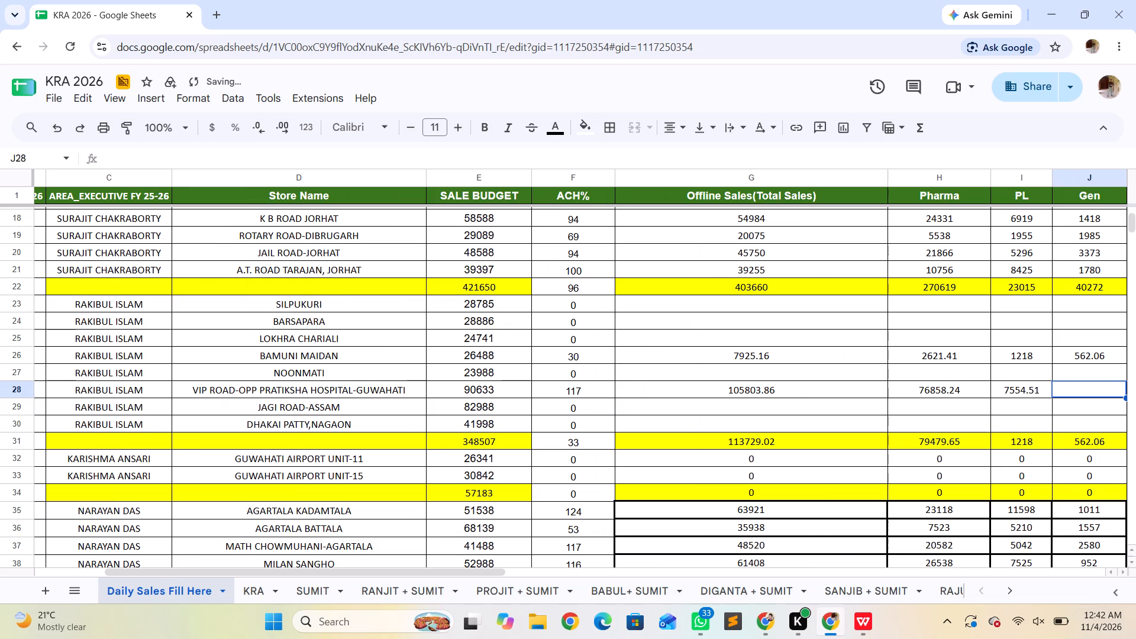
type("1065.95")
key("Right")
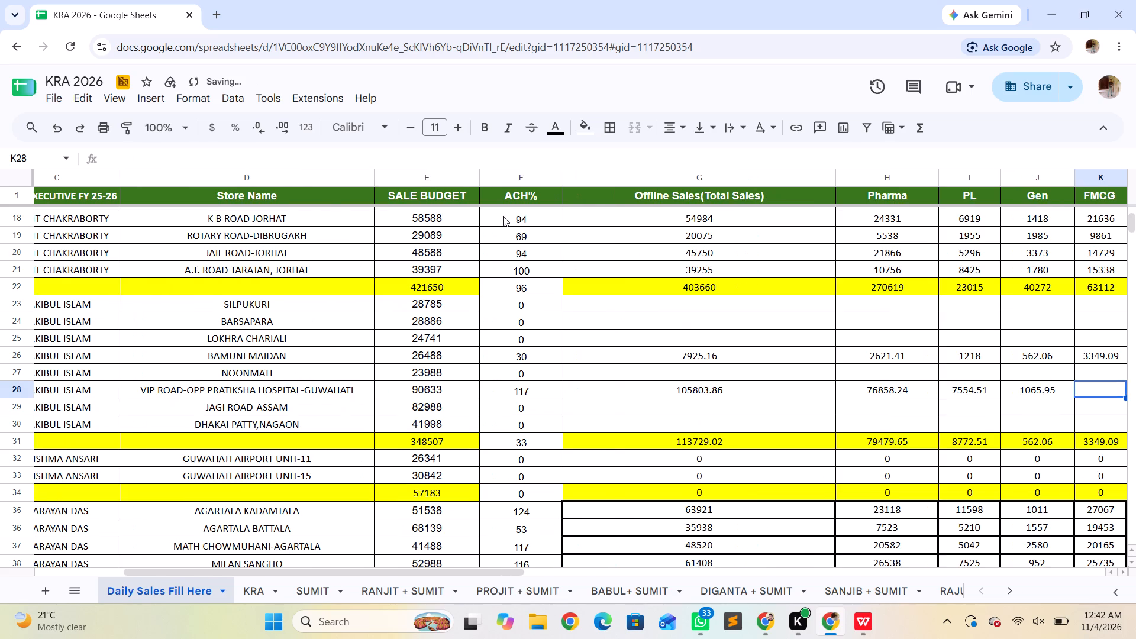
Enter the VIP ROAD store's FMCG 18857.58, Sur 185.38, CIRCLE ENROLLMENT 7, and 0 for ONE CARD, HD Bill and HD BILL VALUE.
type("1885")
key("7")
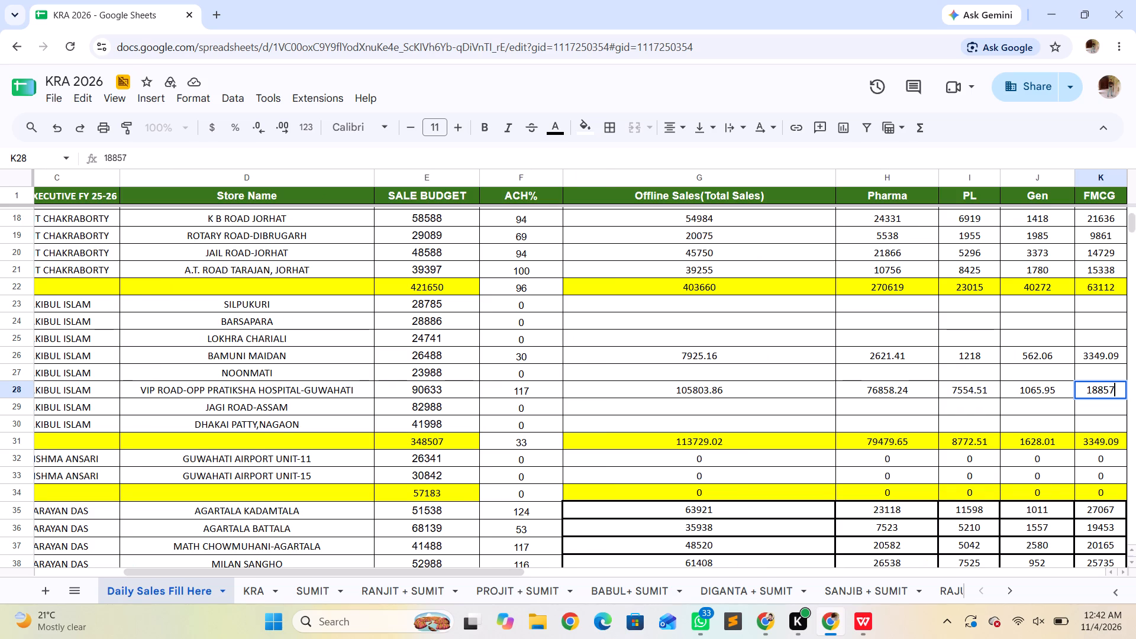
type(".58")
key("Right")
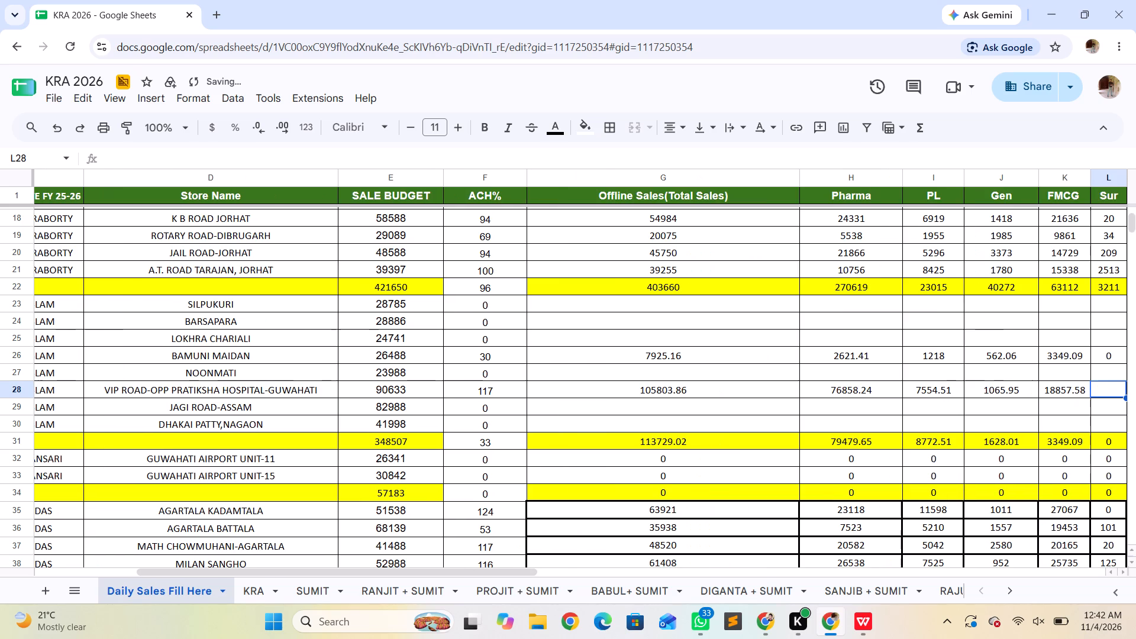
type("185.38")
key("Right")
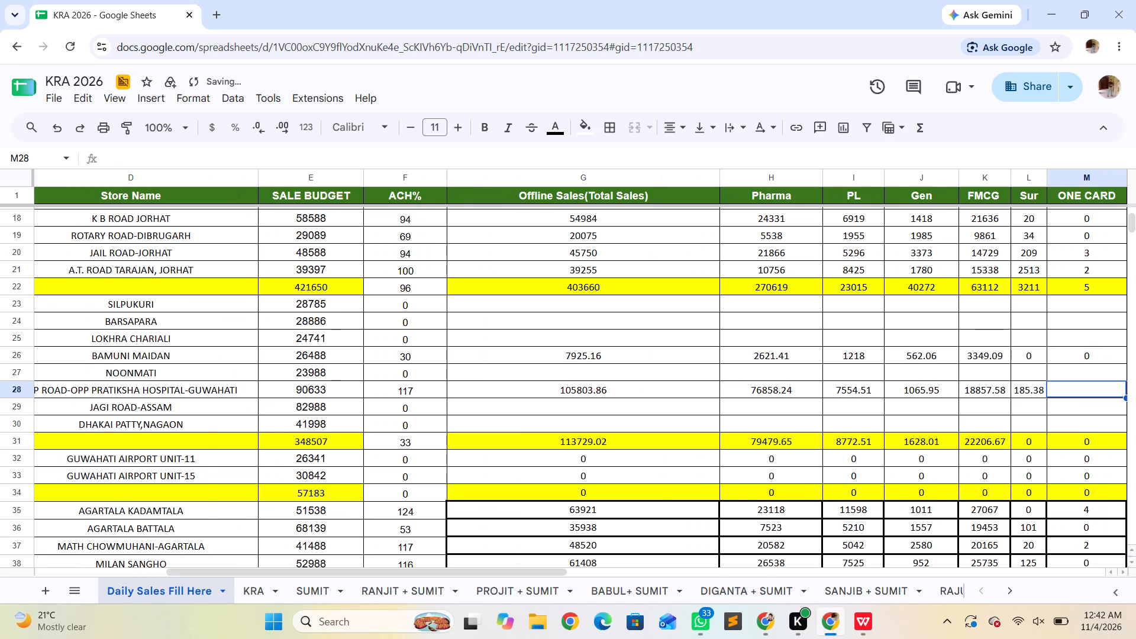
key("0")
key("Right")
key("0")
key("Right")
key("0")
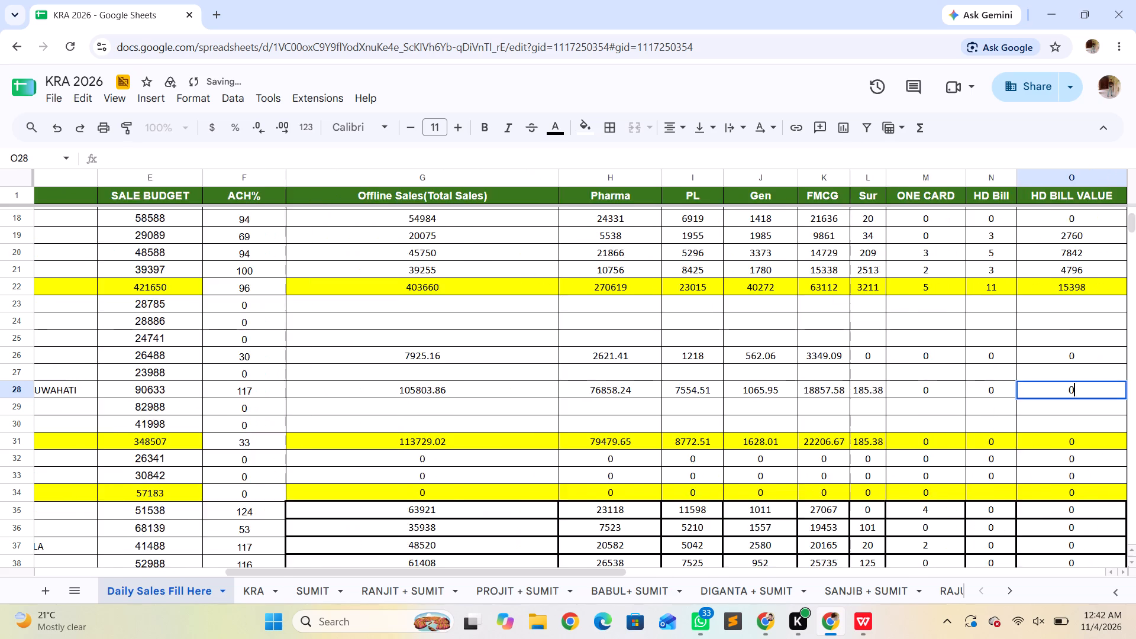
key("Right")
key("7")
key("Right")
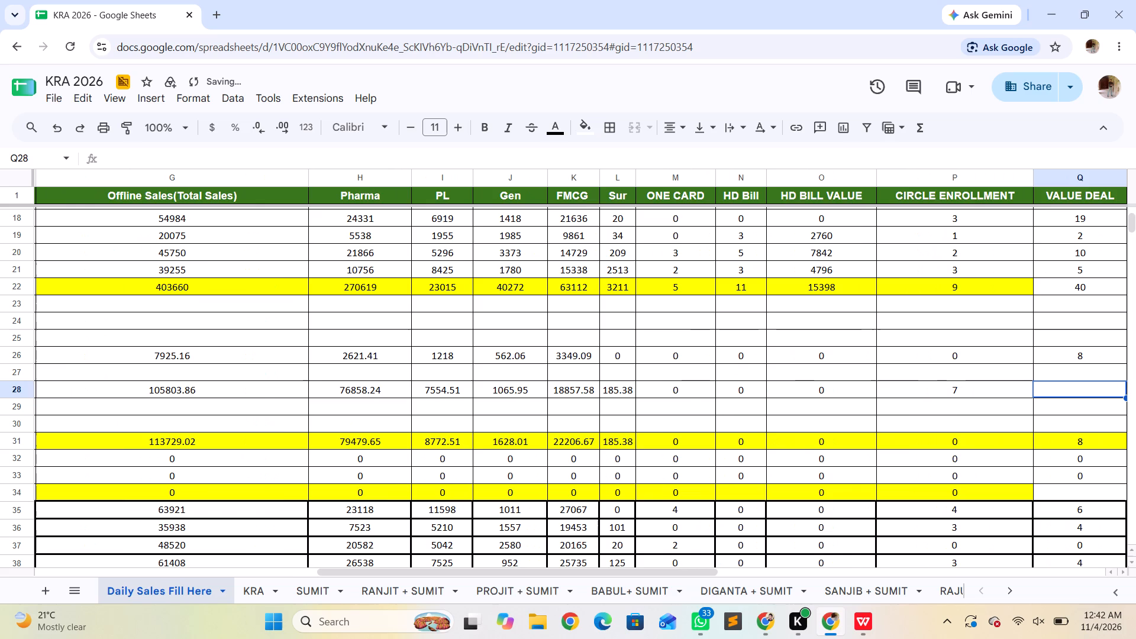
Enter the VIP ROAD store's VALUE DEAL 9, BILL COUNT 170, OFFLINE FMCG 18039.21 and ONLINE FMCG 813.37.
key("9")
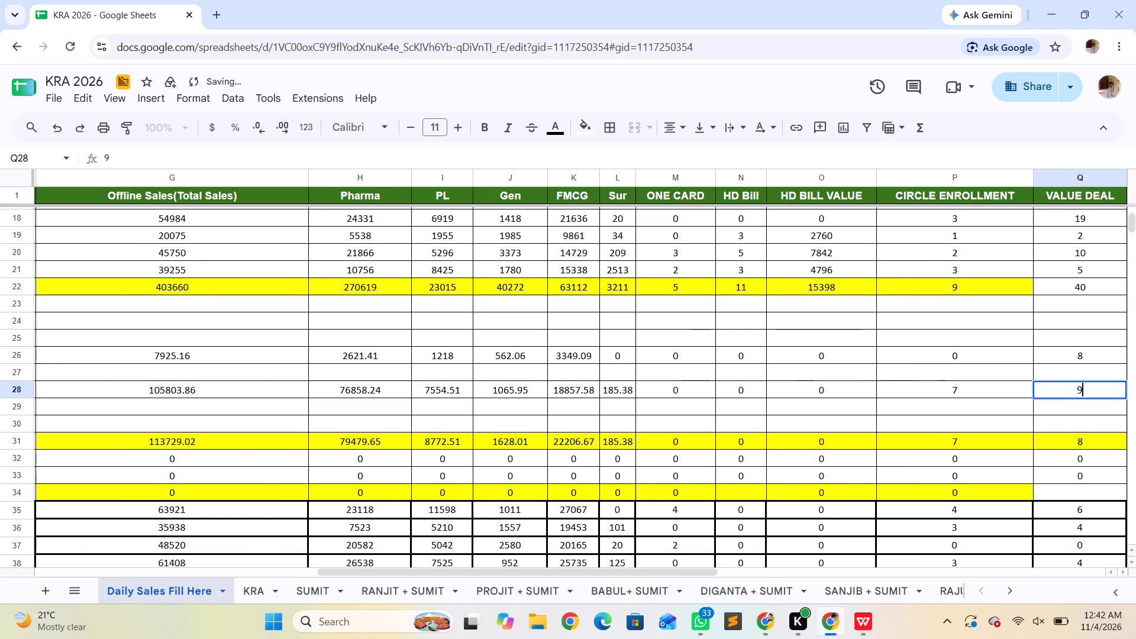
key("Right")
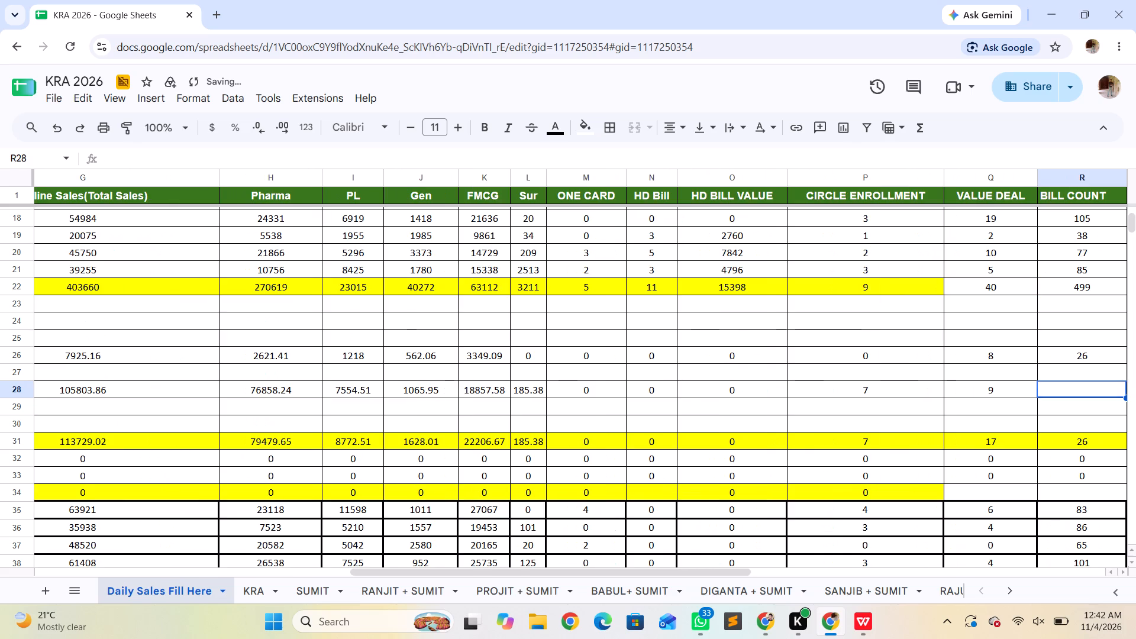
type("170")
key("Right")
key("Right")
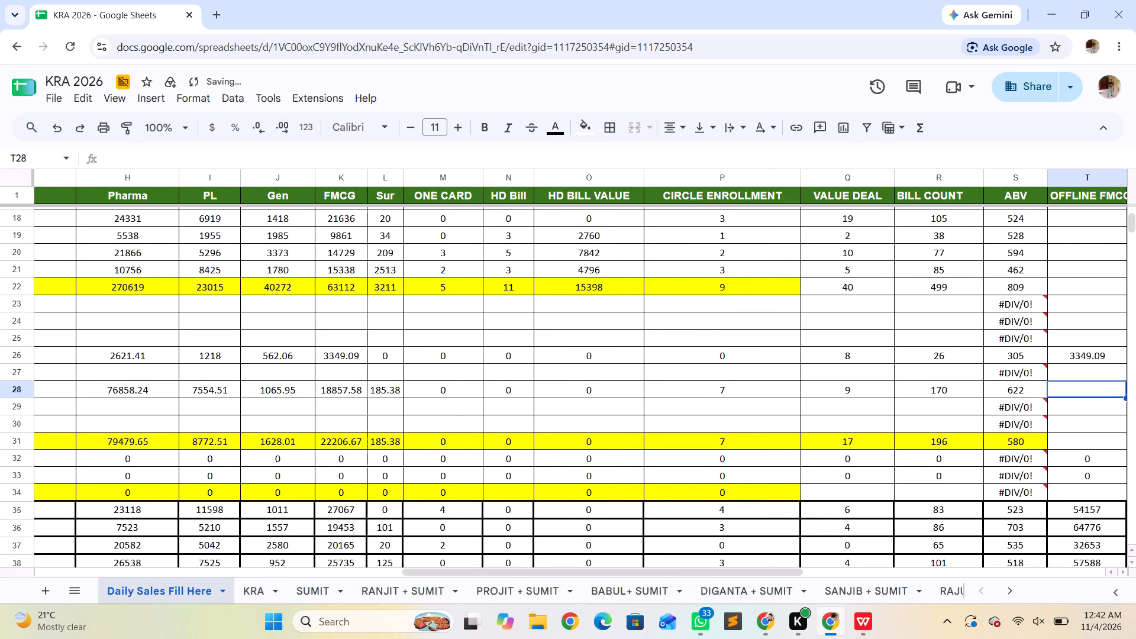
type("18039.21")
key("Right")
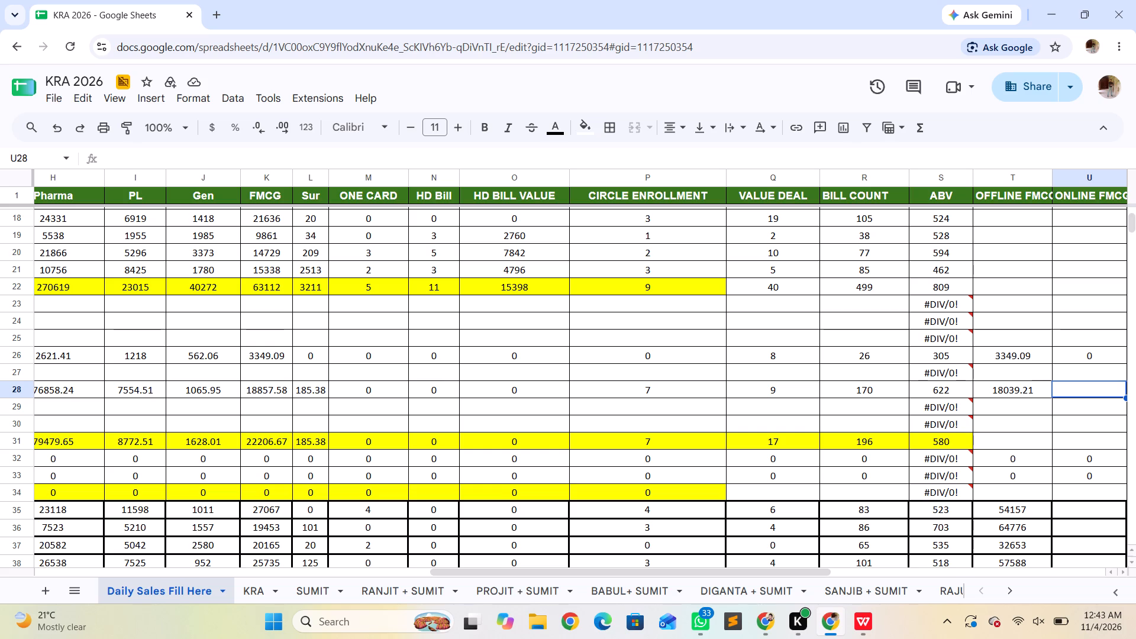
type("813.37")
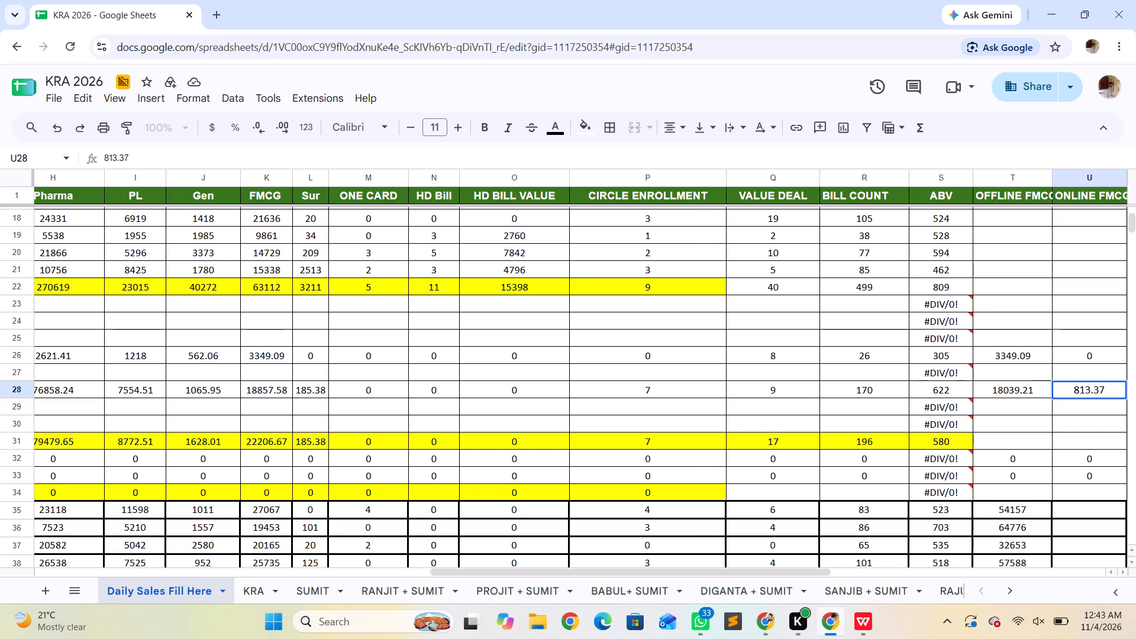
key("Right")
Enter LOKHRA CHARIALI's Offline Sales 43978.73, Pharma 38583.75, PL 822.21, Gen 1801.61 and FMCG 2429.41.
key("Left")
key("Left")
key("Left")
key("Left")
key("Left")
key("Left")
key("Left")
key("Left")
key("Left")
key("Left")
key("Left")
key("Left")
key("Left")
key("Left")
key("Left")
key("Left")
key("Left")
key("Left")
key("Left")
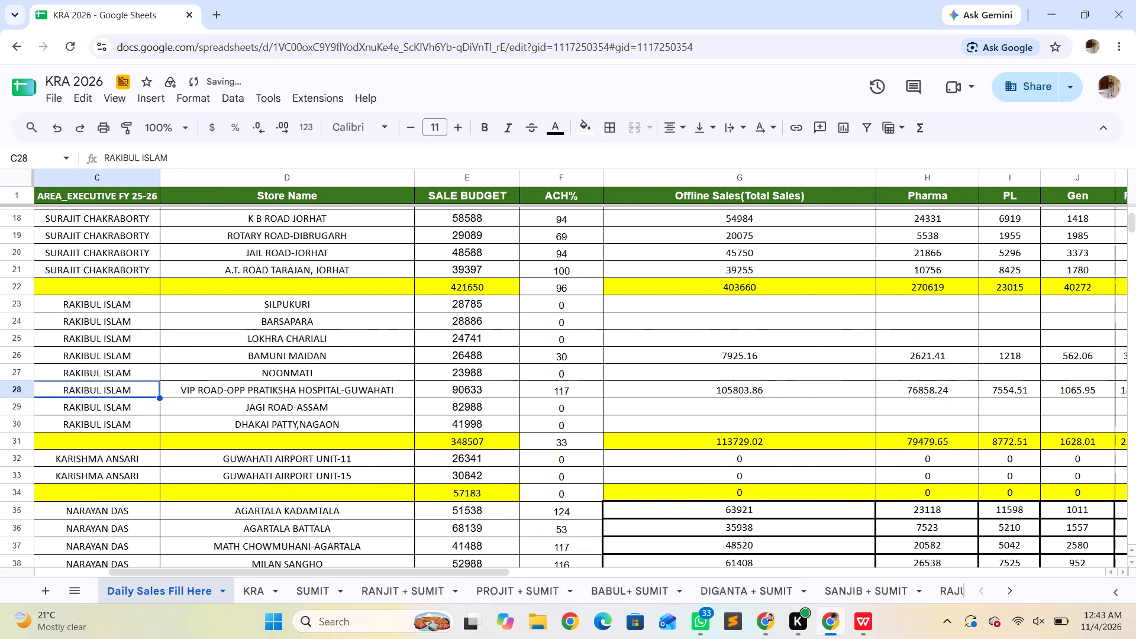
key("Right")
key("Left")
key("Left")
key("Right")
key("Right")
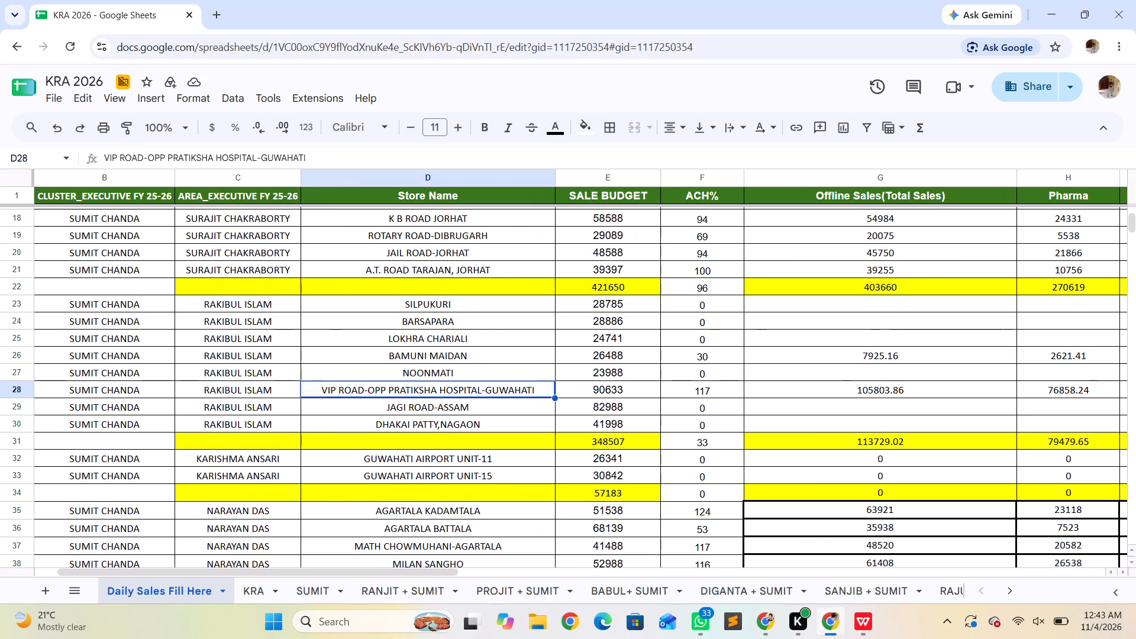
key("Up")
key("Up")
key("Up")
key("Right")
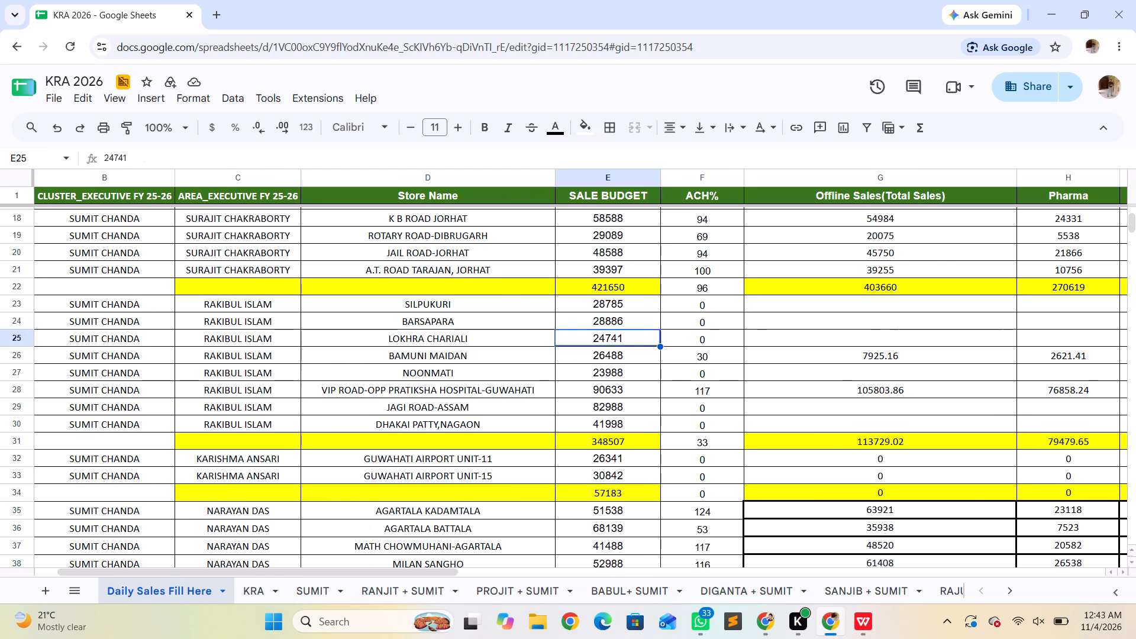
key("Right")
key("Right")
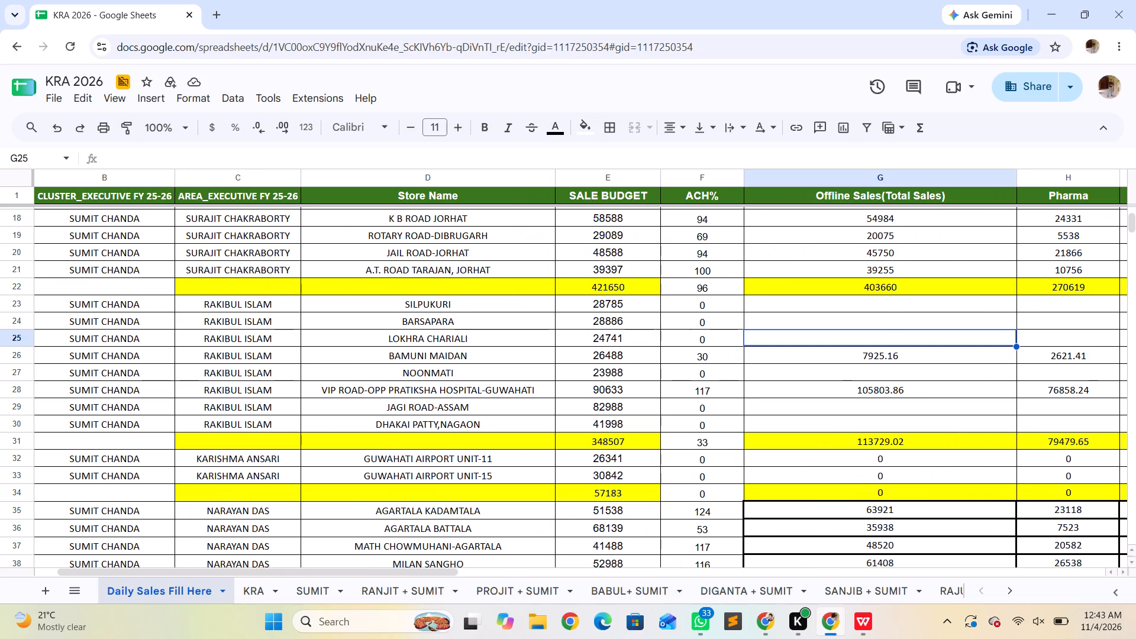
type("40965")
key("Right")
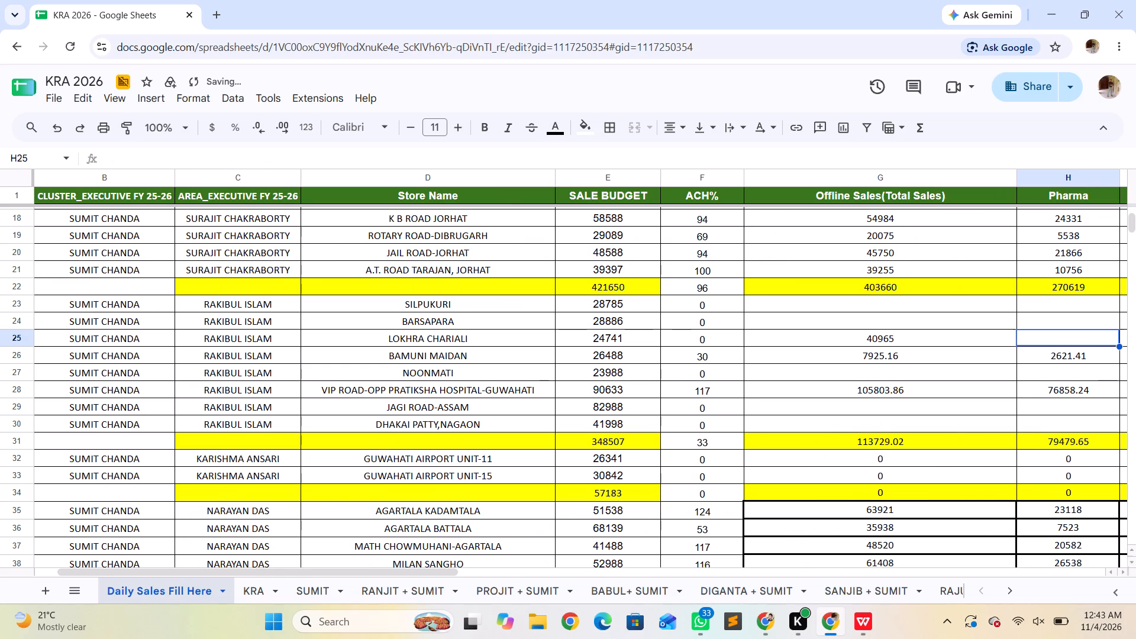
key("Left")
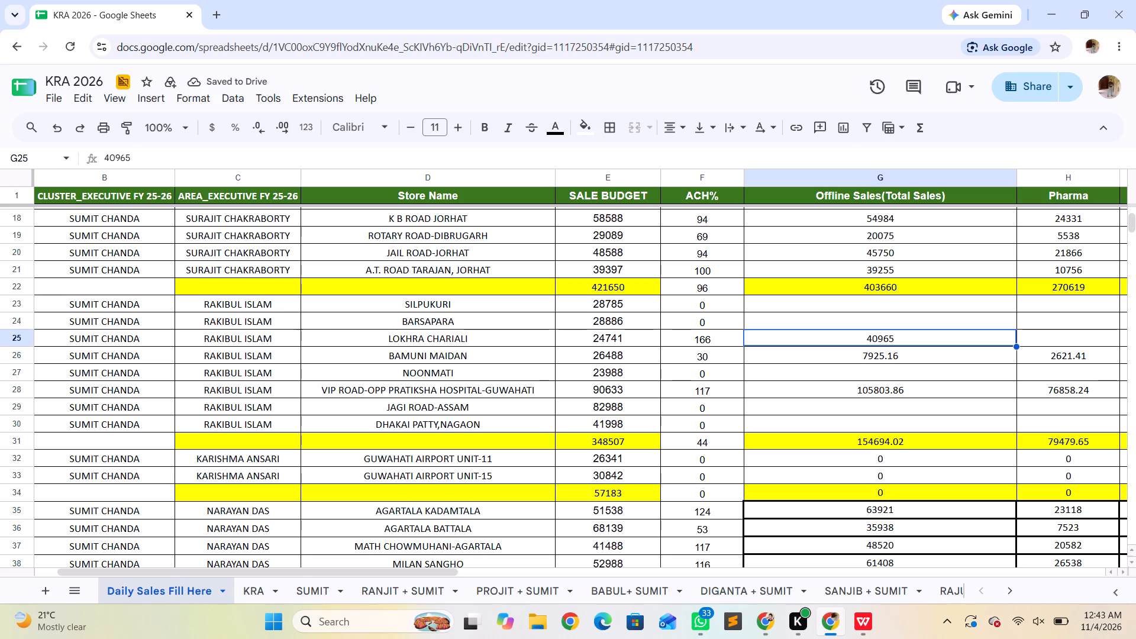
type("43")
type("978.73")
key("Right")
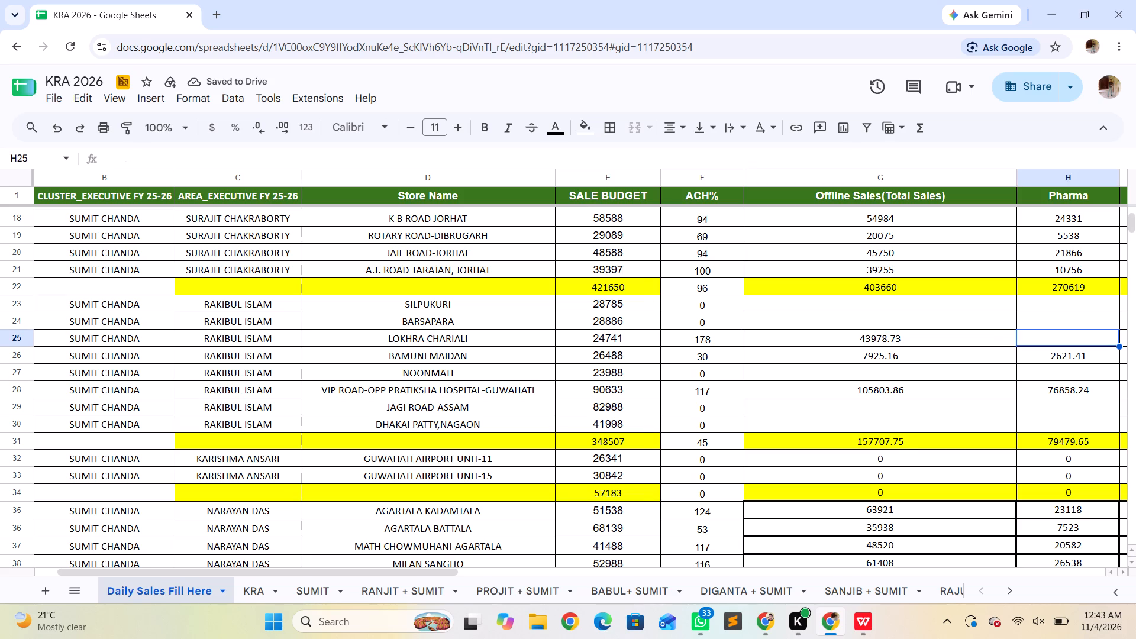
type("38583.75")
key("Right")
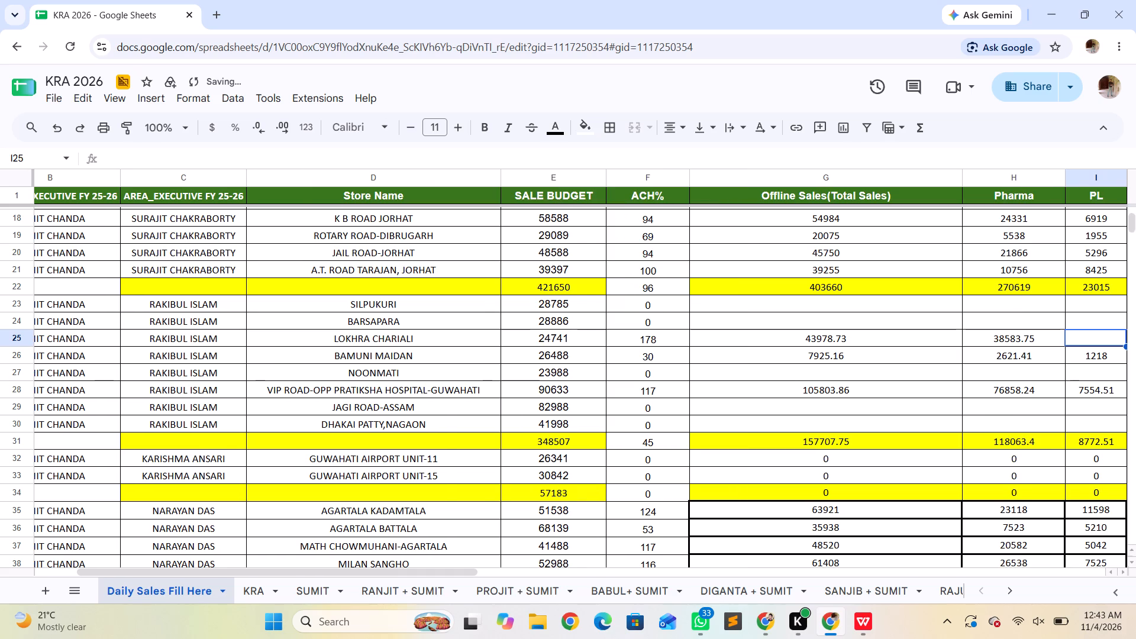
type("822.21")
key("Right")
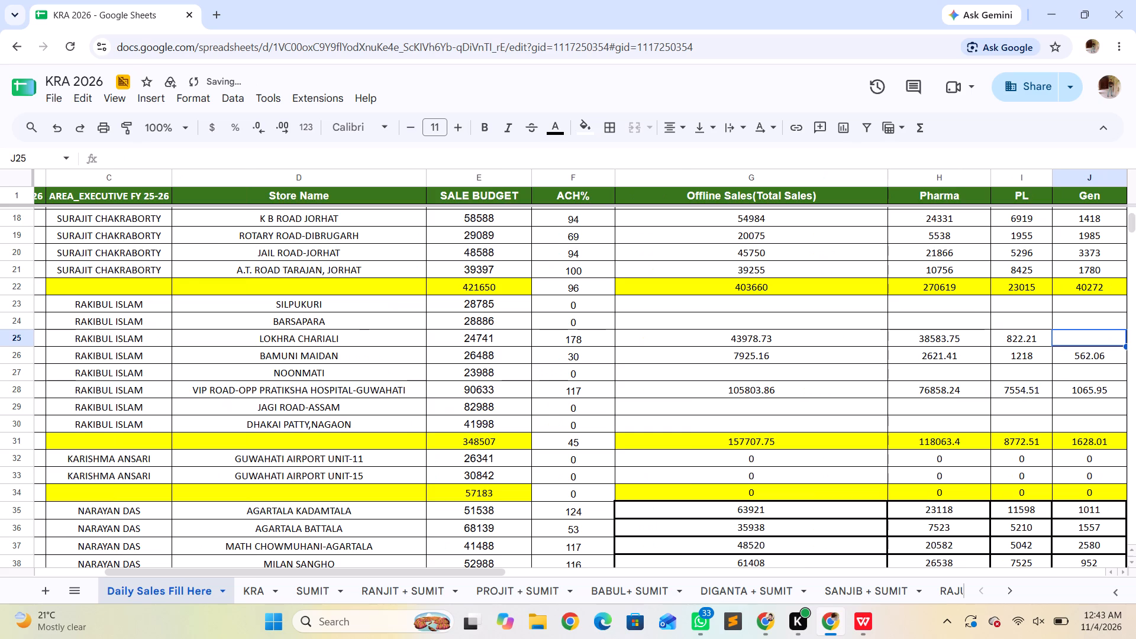
type("1801.61")
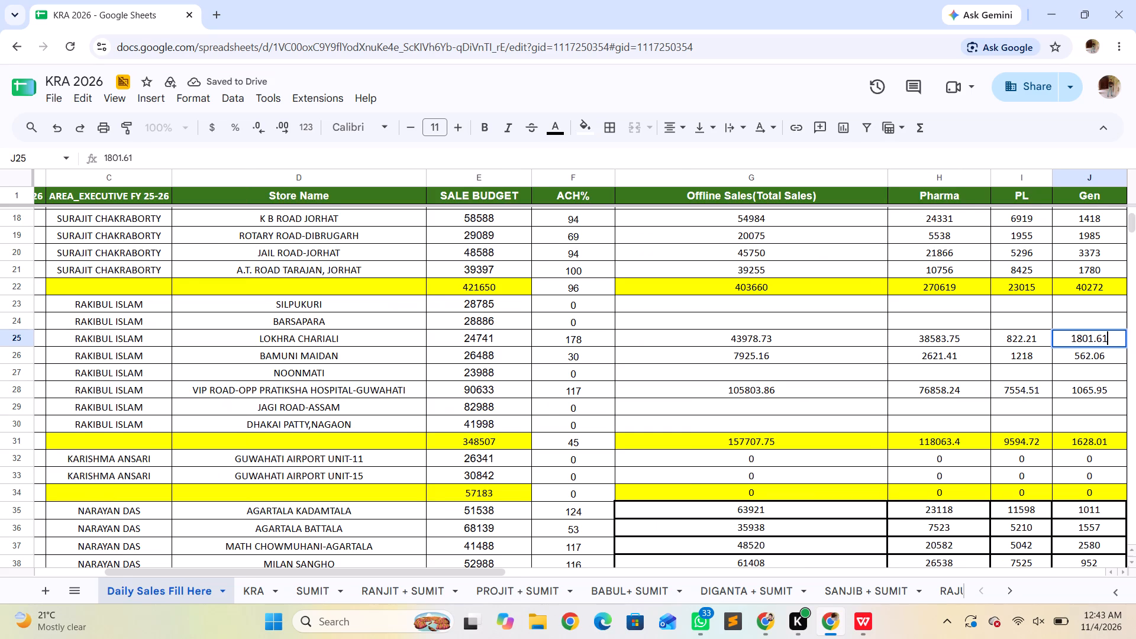
key("Right")
type("2429.41")
key("Right")
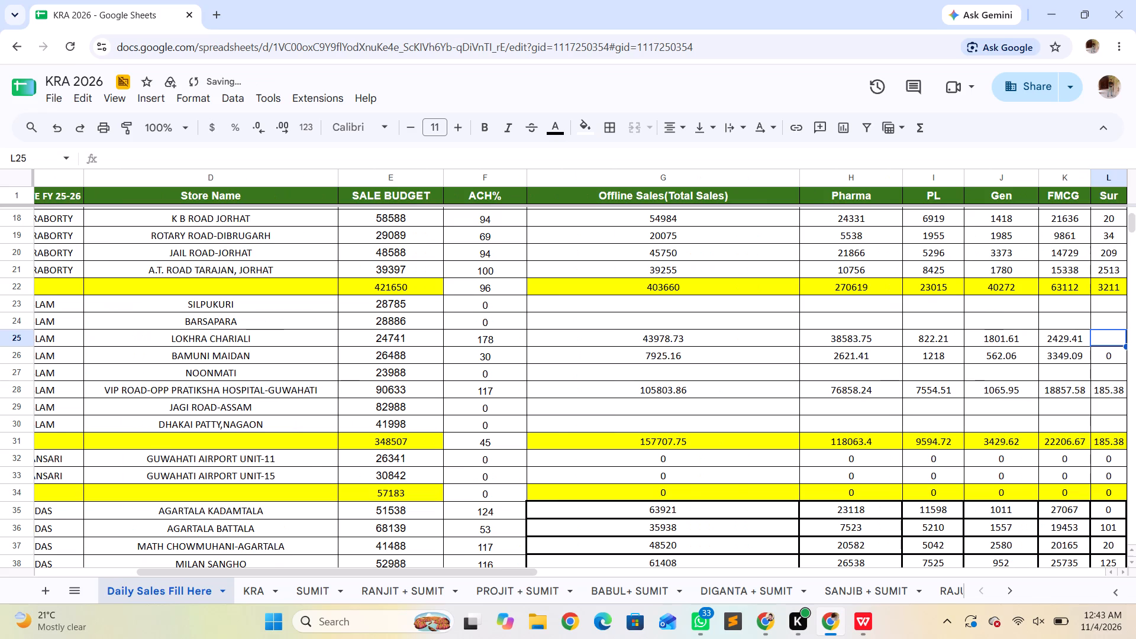
Enter LOKHRA CHARIALI's Sur 118.59, and 0 for ONE CARD, HD Bill, HD BILL VALUE and CIRCLE ENROLLMENT.
type("188")
key("BackSpace")
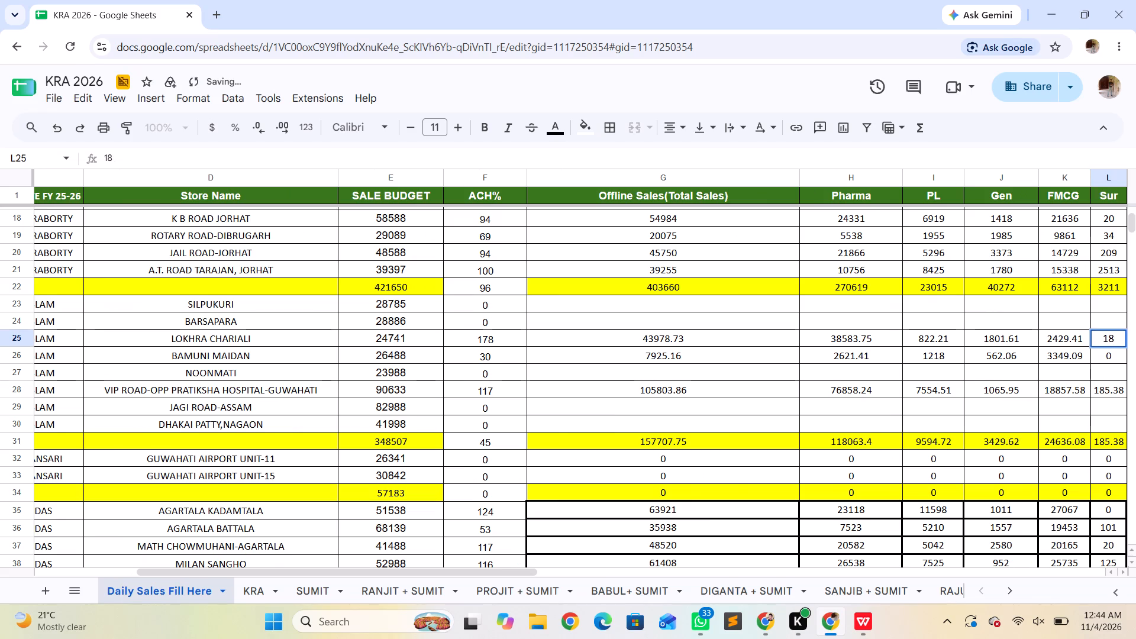
key("BackSpace")
type("18.59")
key("Right")
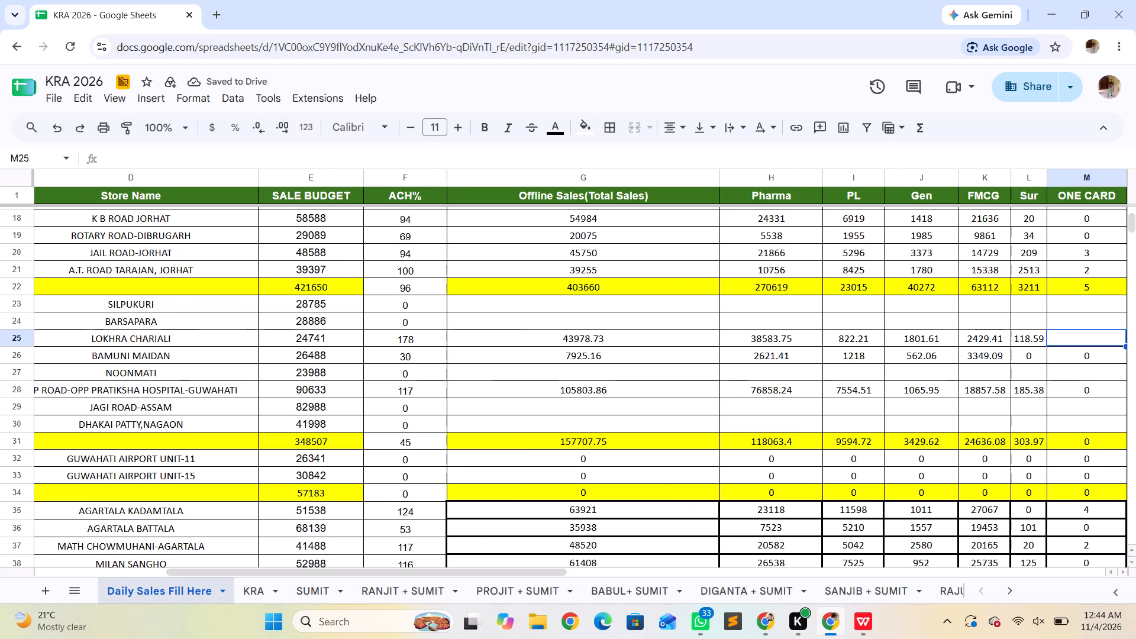
key("0")
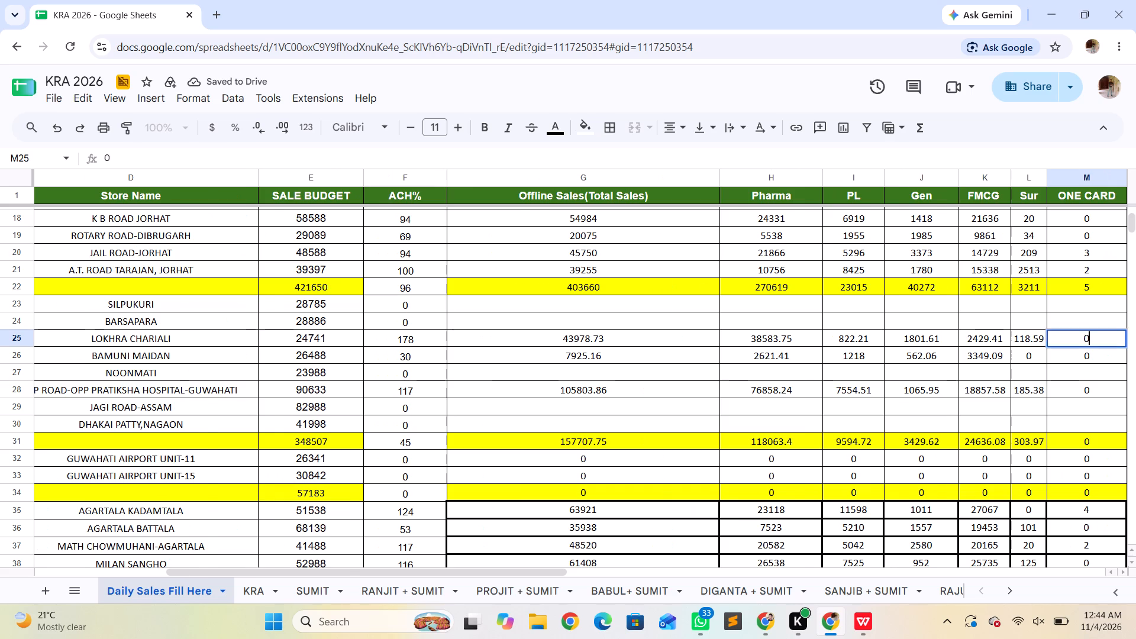
key("Right")
key("0")
key("Right")
key("0")
key("Right")
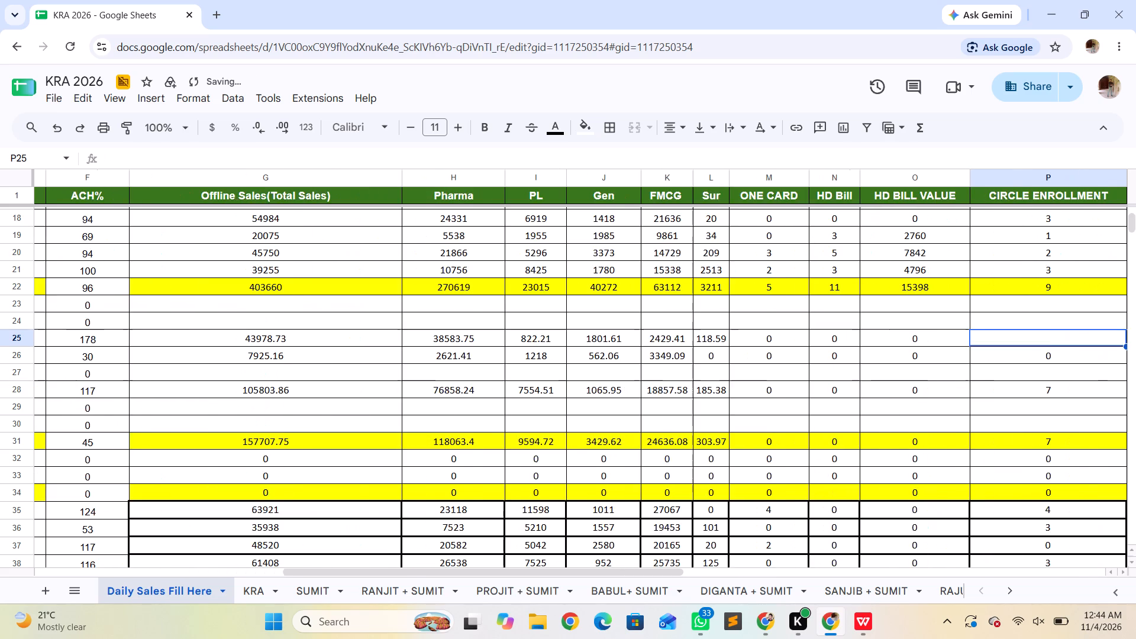
key("0")
key("Right")
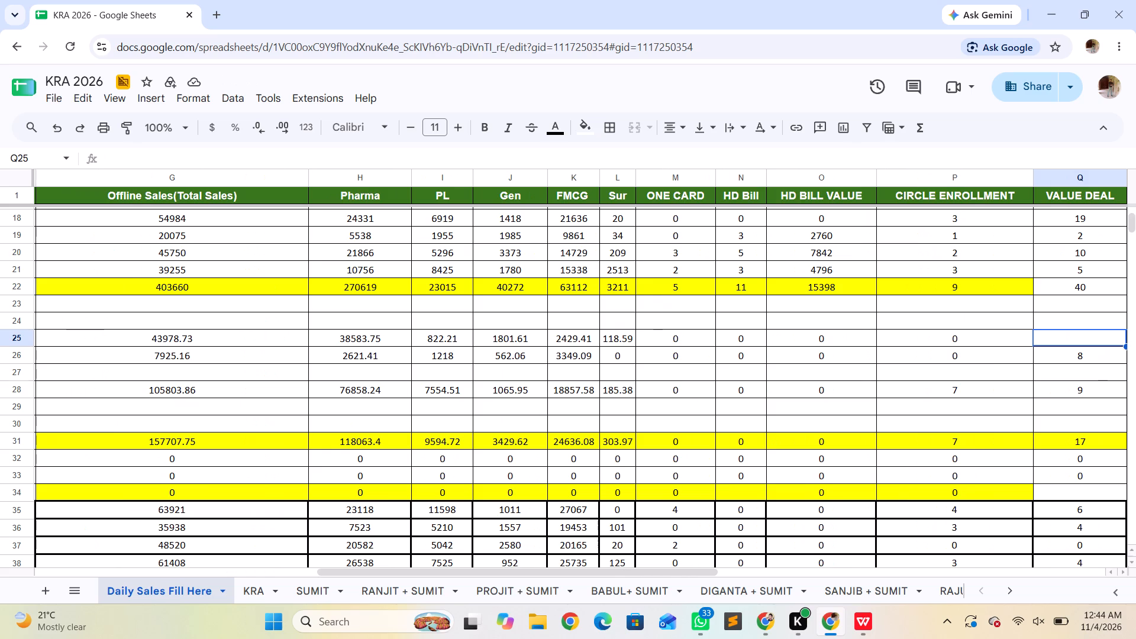
Enter LOKHRA CHARIALI's VALUE DEAL 6, BILL COUNT 30, OFFLINE FMCG 1984.57 and ONLINE FMCG 444.84.
key("6")
key("Right")
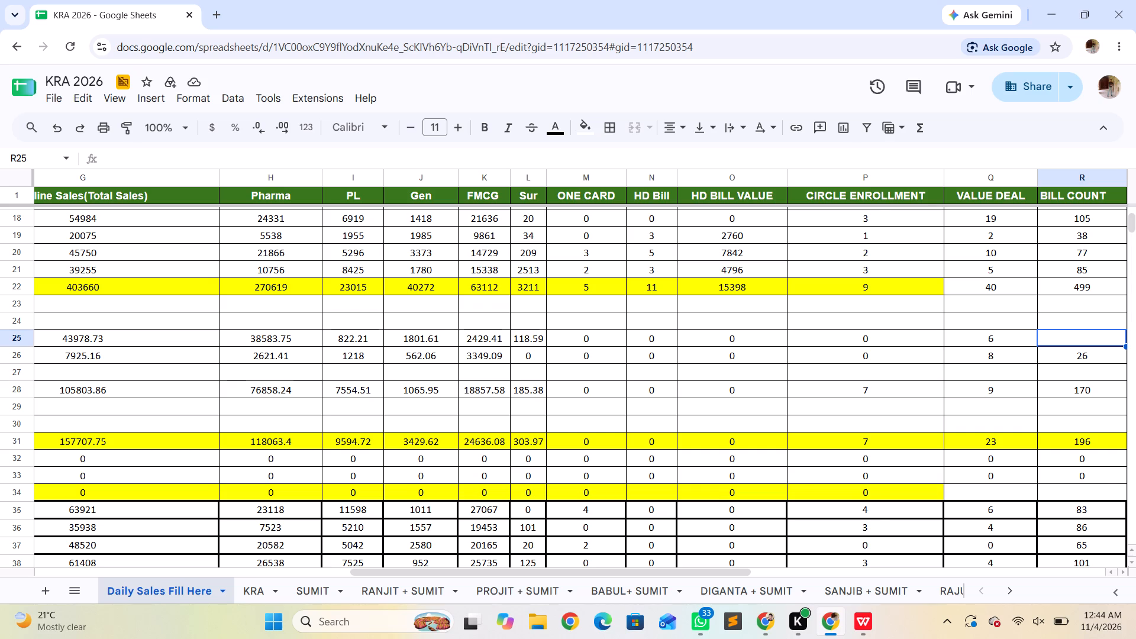
type("30")
key("Right")
key("Right")
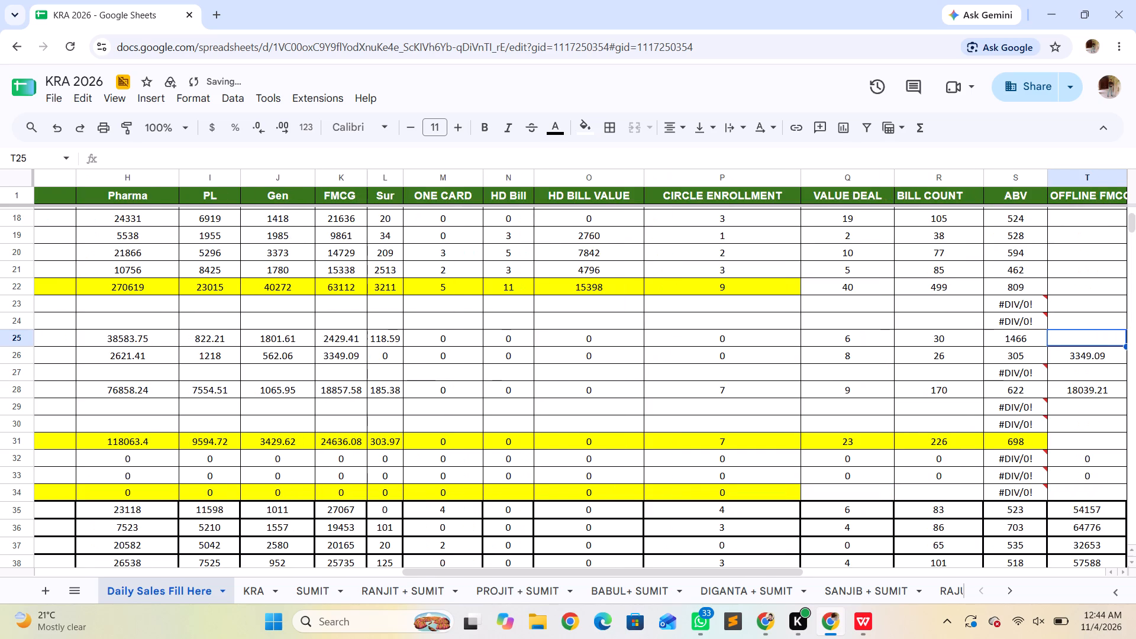
type("1984.57")
key("Right")
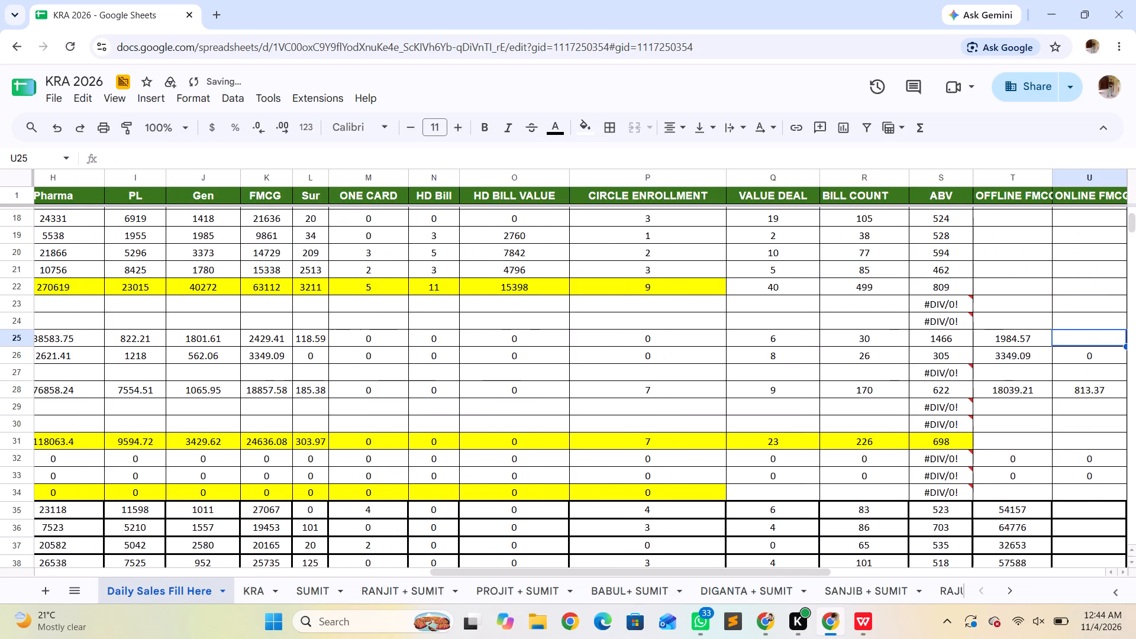
type("44")
type("4.84")
key("Right")
For NOONMATI, enter Offline Sales 18510.52, Pharma 4692.45, PL 2408.55, Gen 981.25 and FMCG 10170.11.
key("Left")
key("Left")
key("Left")
key("Left")
key("Left")
key("Left")
key("Left")
key("Left")
key("Left")
key("Left")
key("Left")
key("Left")
key("Left")
key("Left")
key("Left")
key("Left")
key("Left")
key("Left")
key("Left")
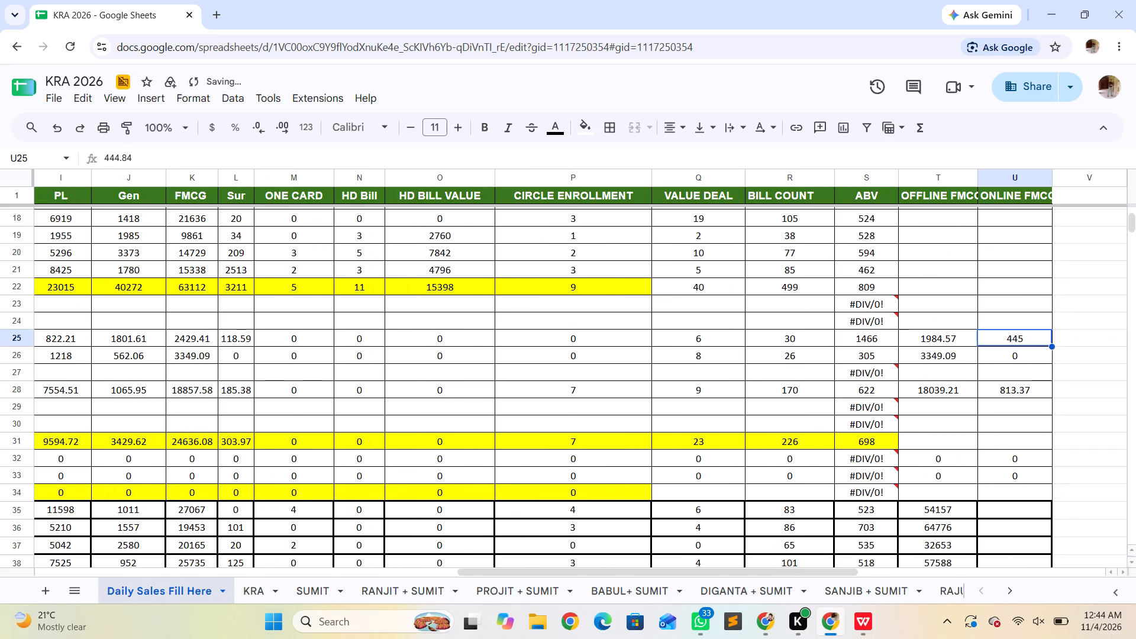
key("Left")
key("Left")
key("Right")
key("Right")
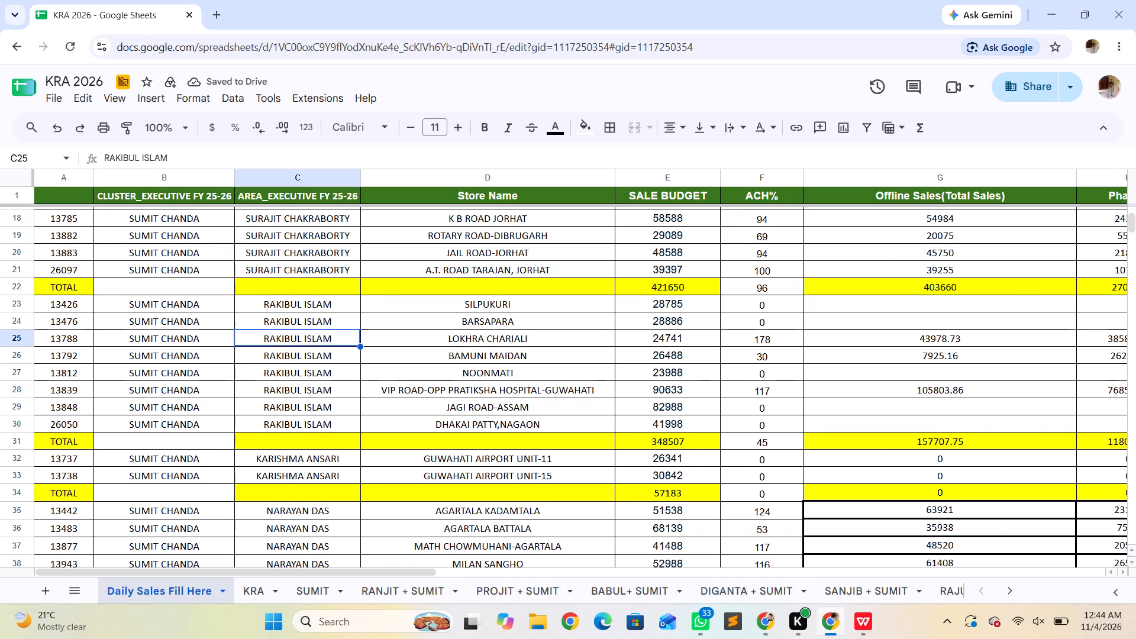
key("Right")
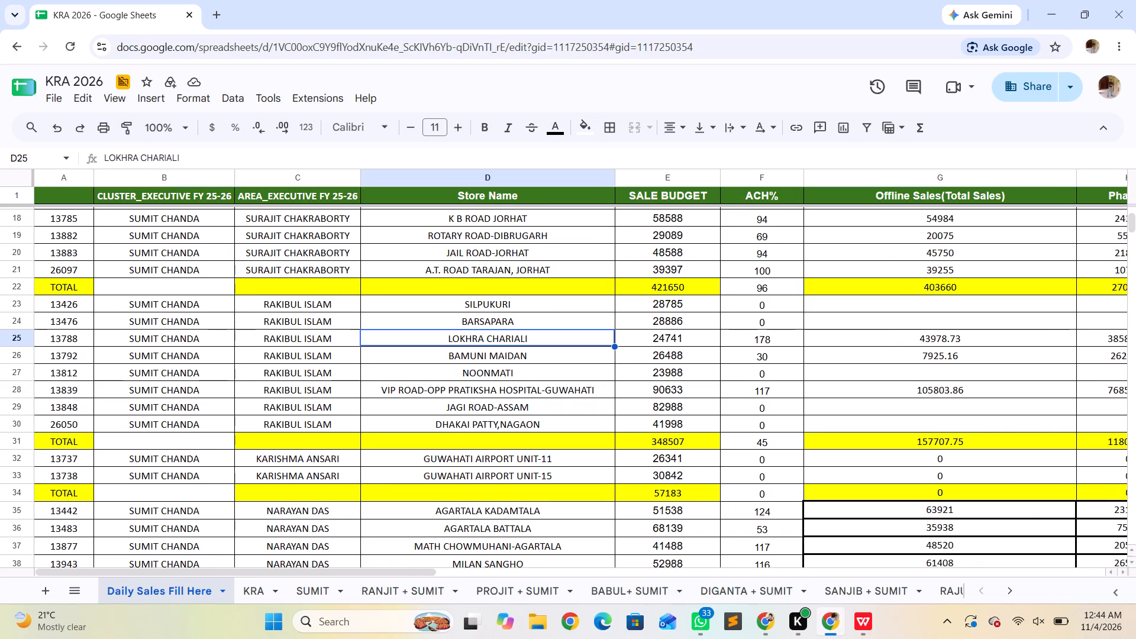
key("Down")
key("Down")
key("Right")
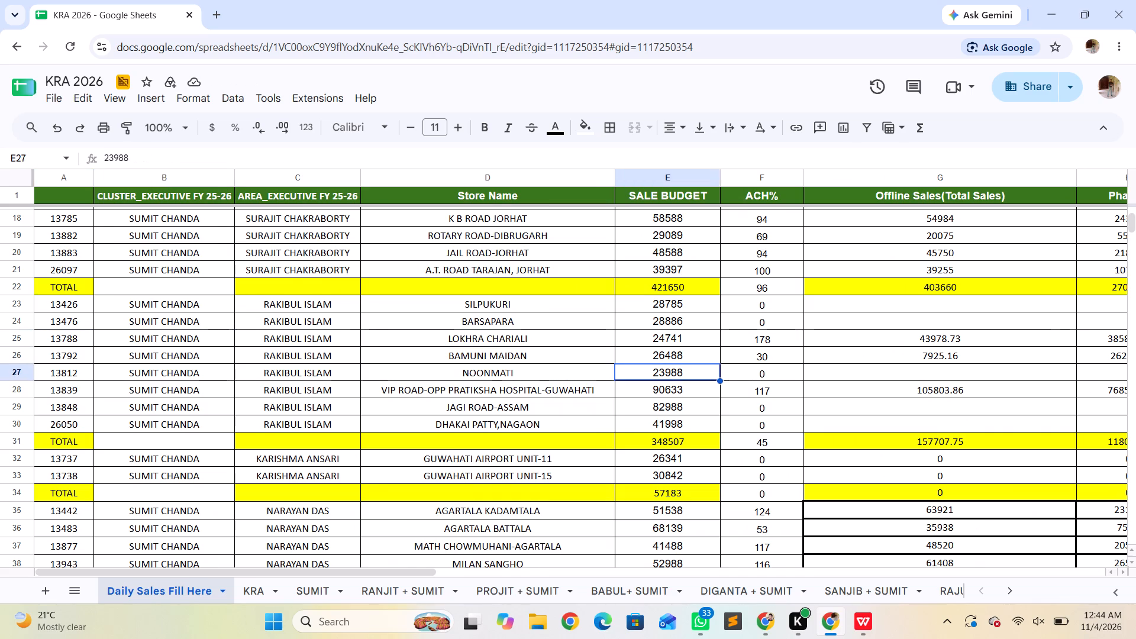
key("Right")
key("Right")
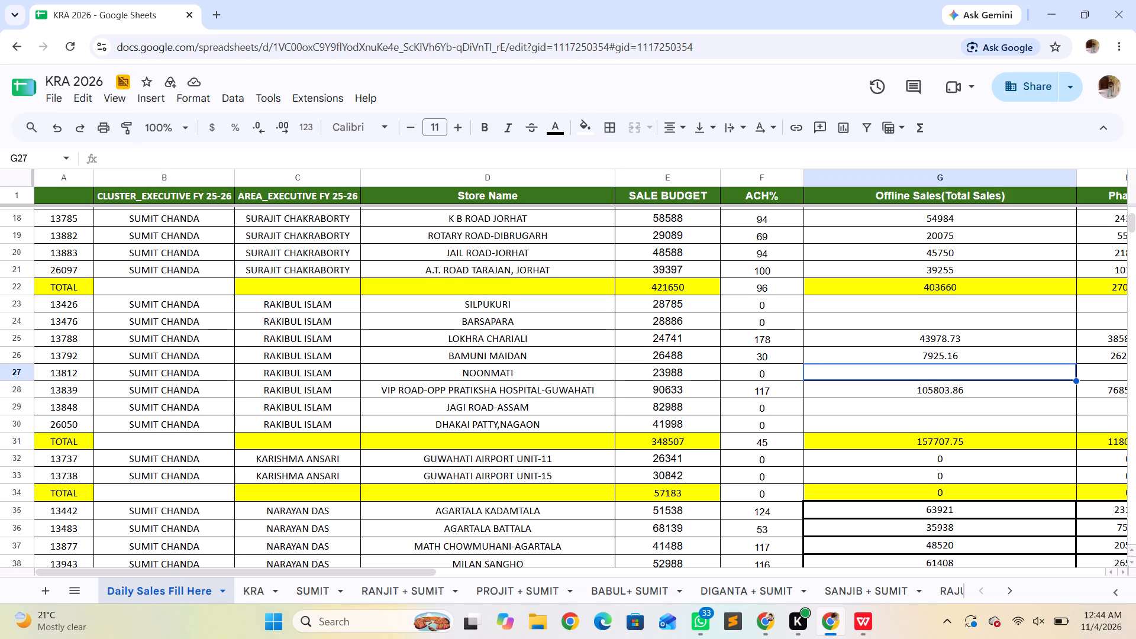
type("18510.52")
key("Right")
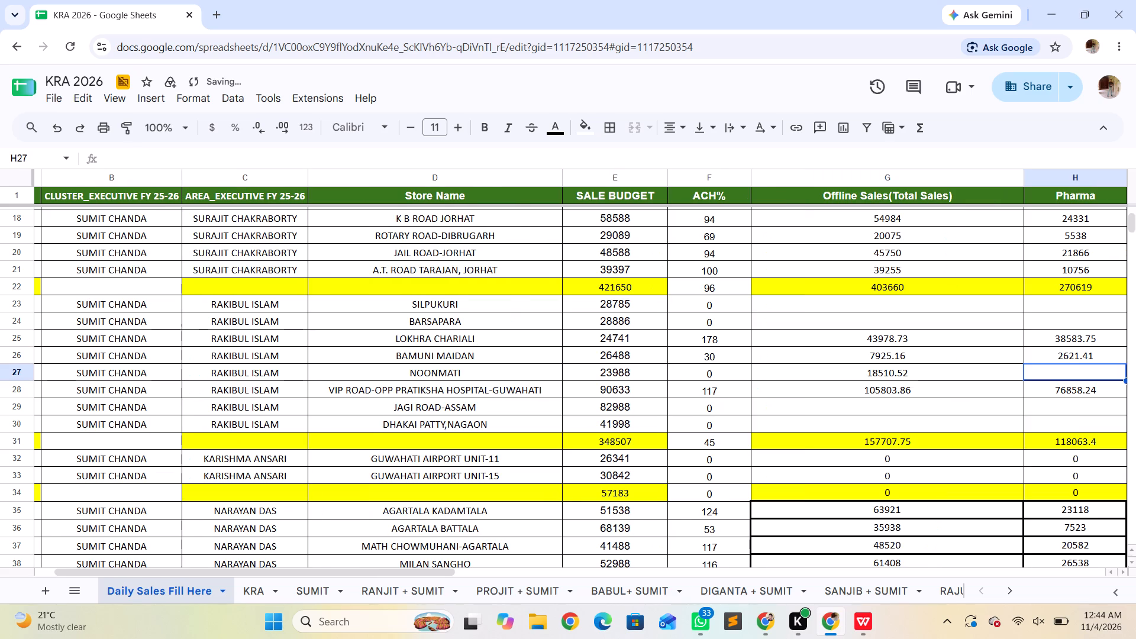
type("4692.45")
key("Right")
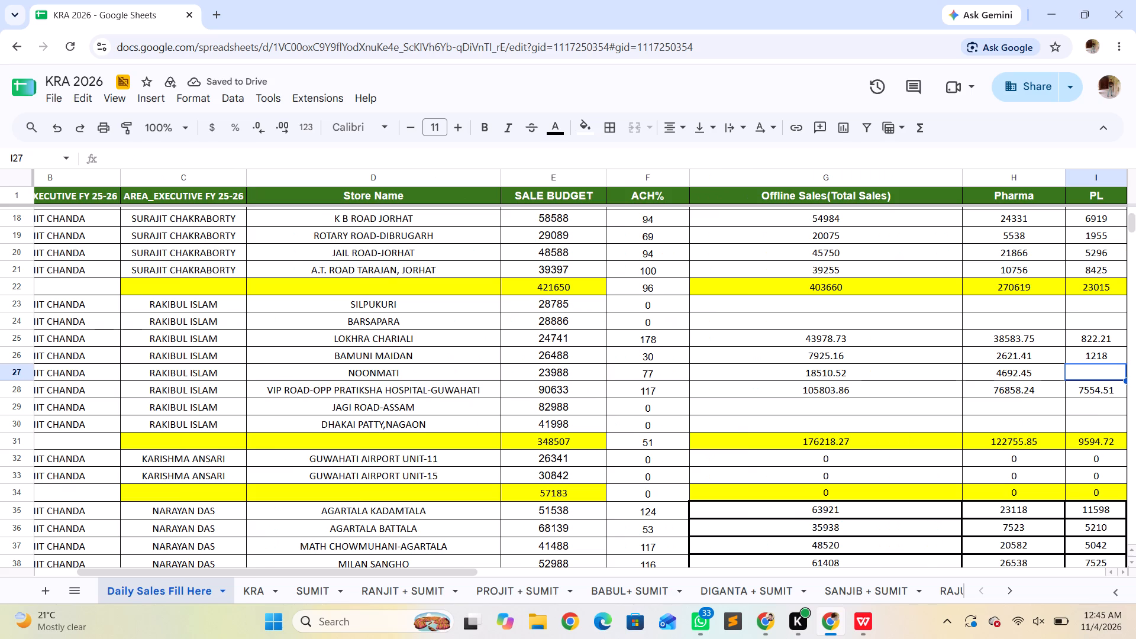
type("2408.55")
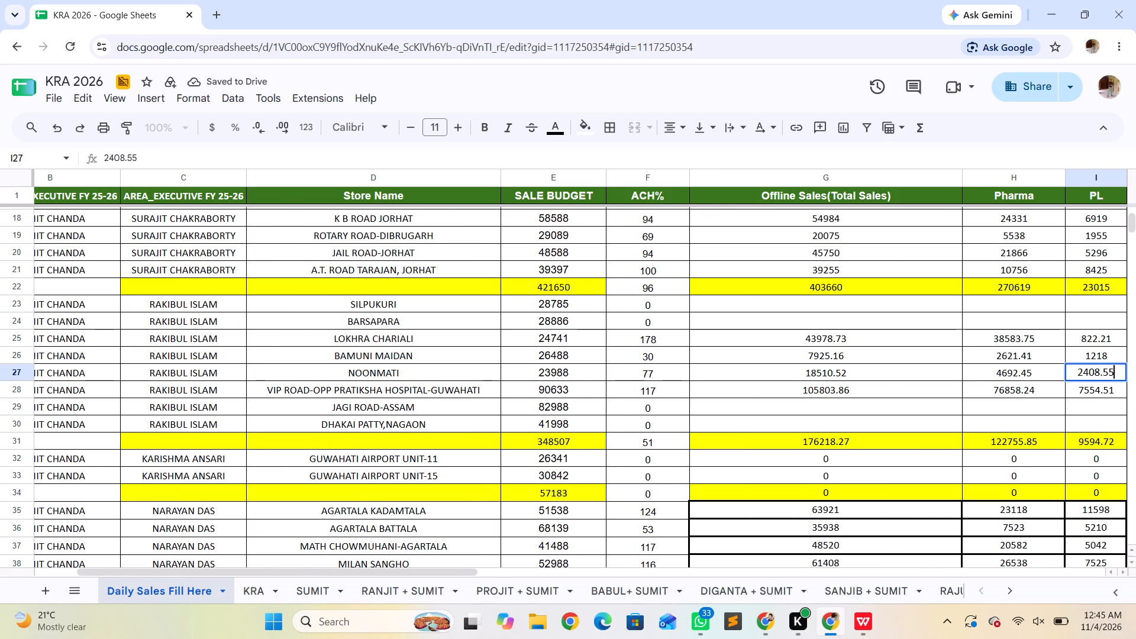
key("Right")
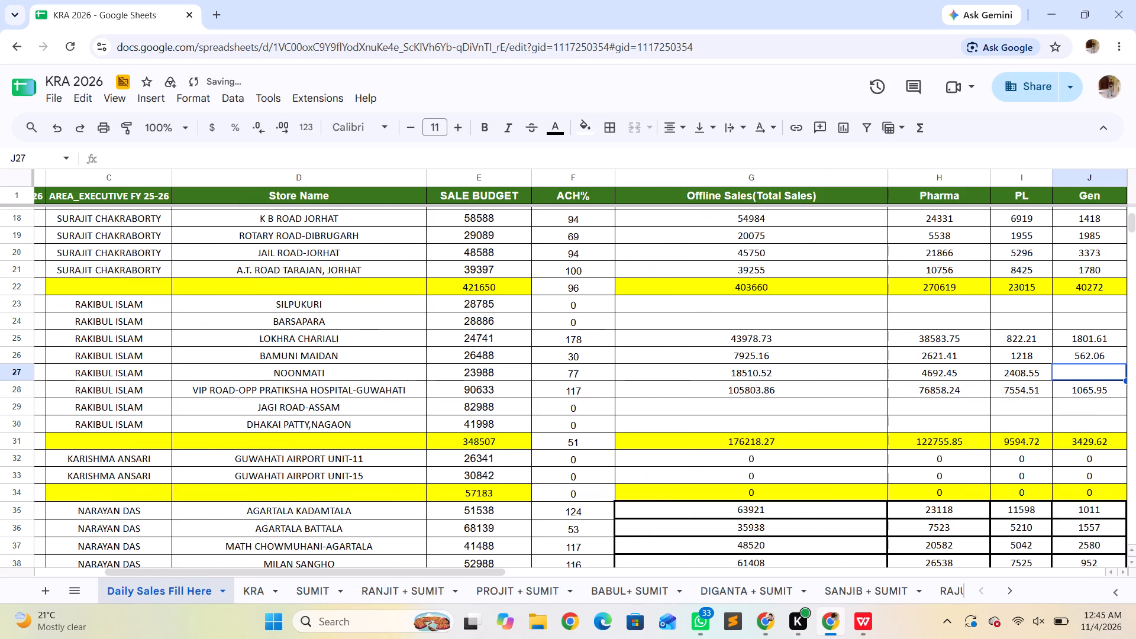
type("981.25")
key("Right")
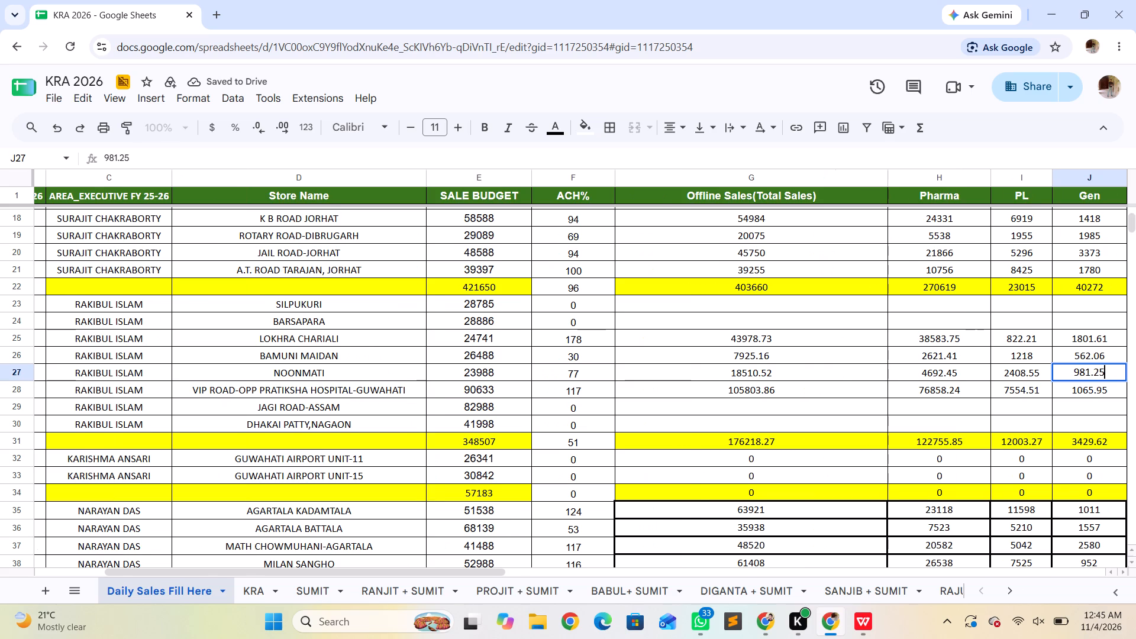
type("10170.11")
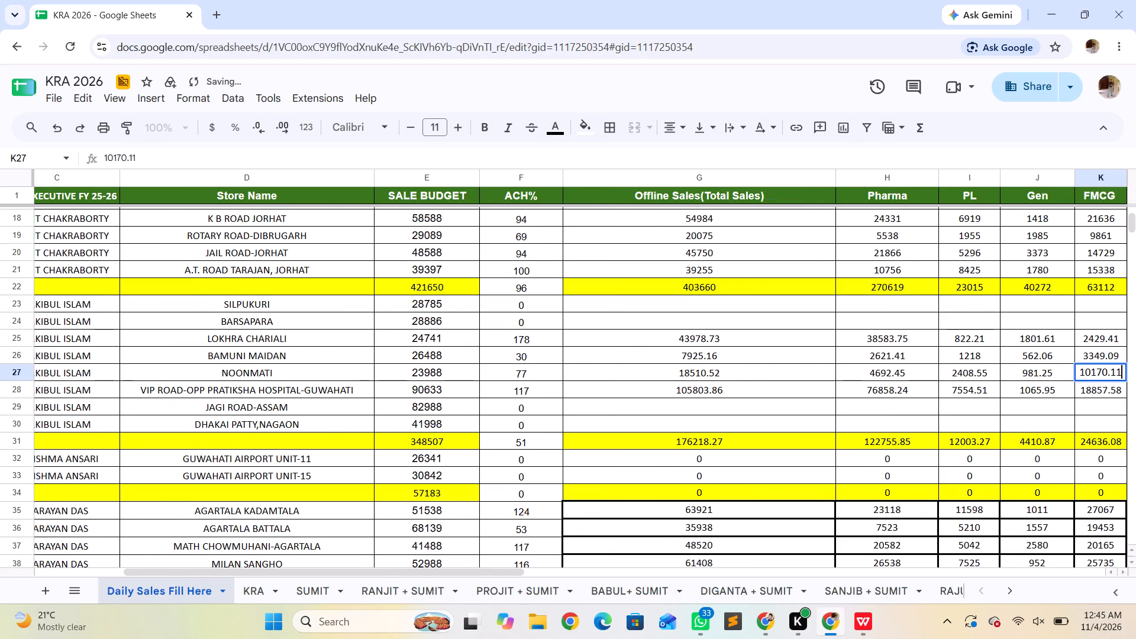
key("Right")
Copy NOONMATI's FMCG figure and enter its Sur 109.16, CIRCLE ENROLLMENT 1, and 0 for ONE CARD, HD Bill and HD BILL VALUE.
key("Left")
key("ctrl+c")
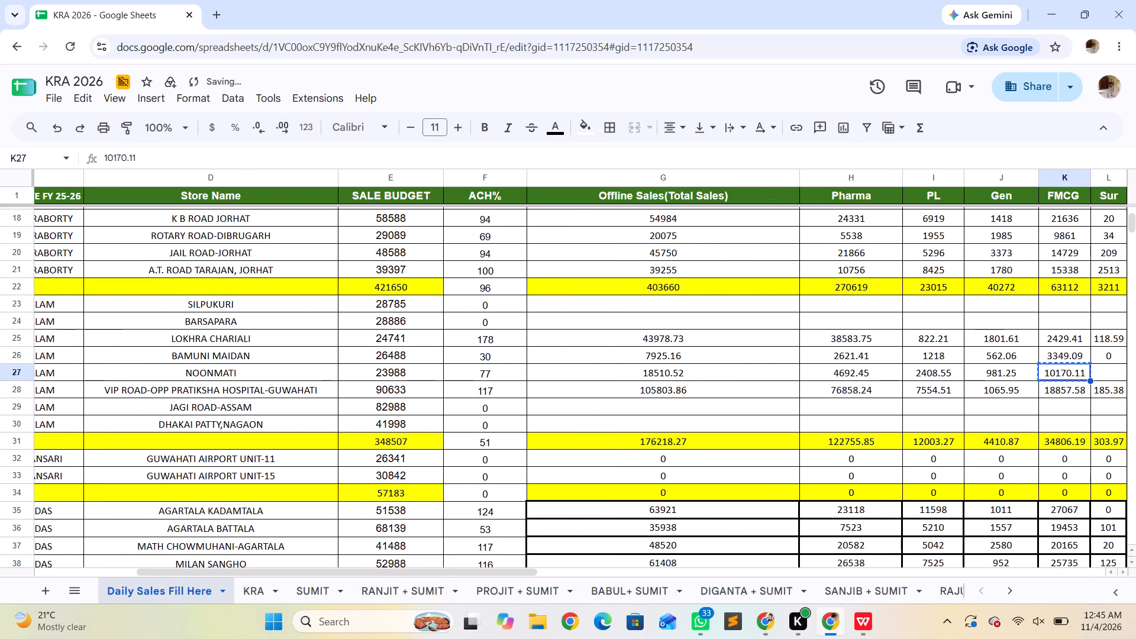
key("Right")
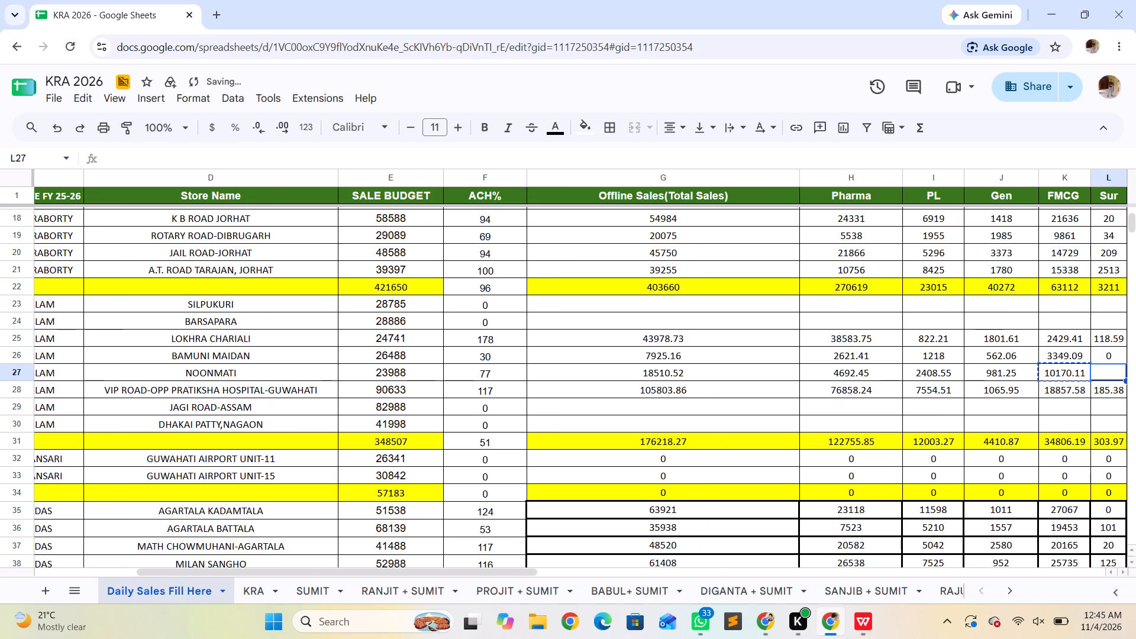
type("109.16")
key("Right")
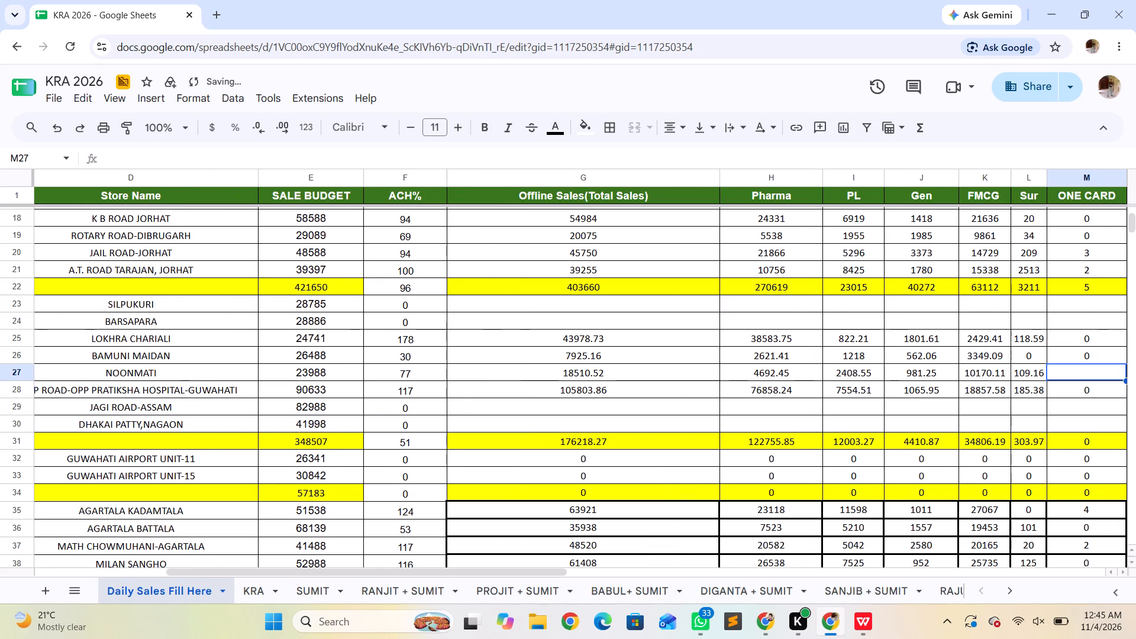
key("0")
key("Right")
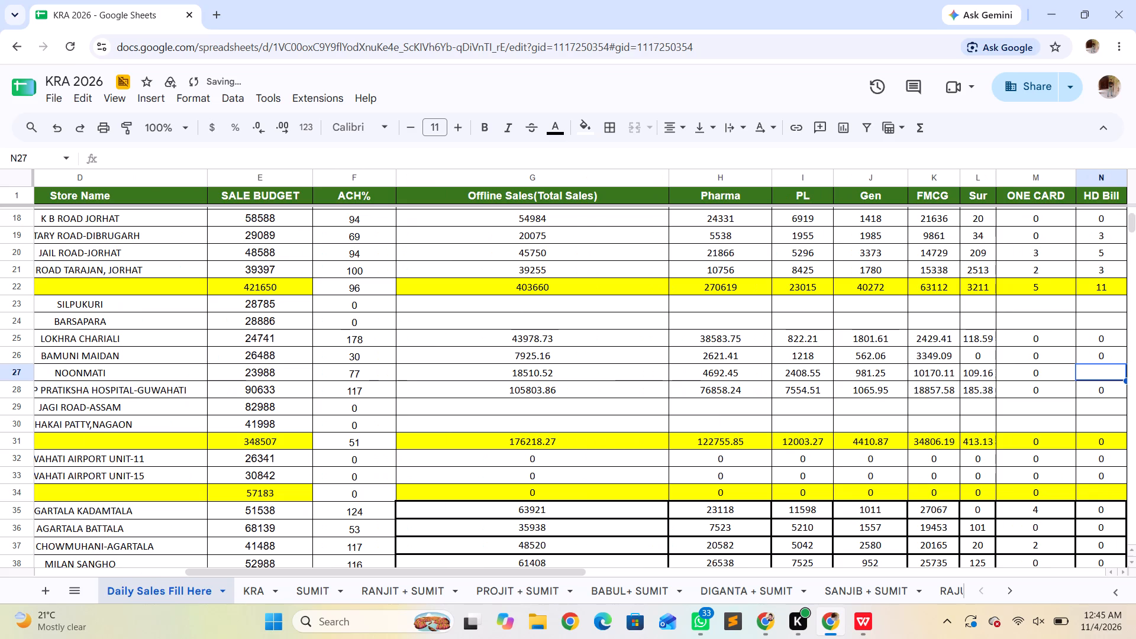
key("0")
key("Right")
key("0")
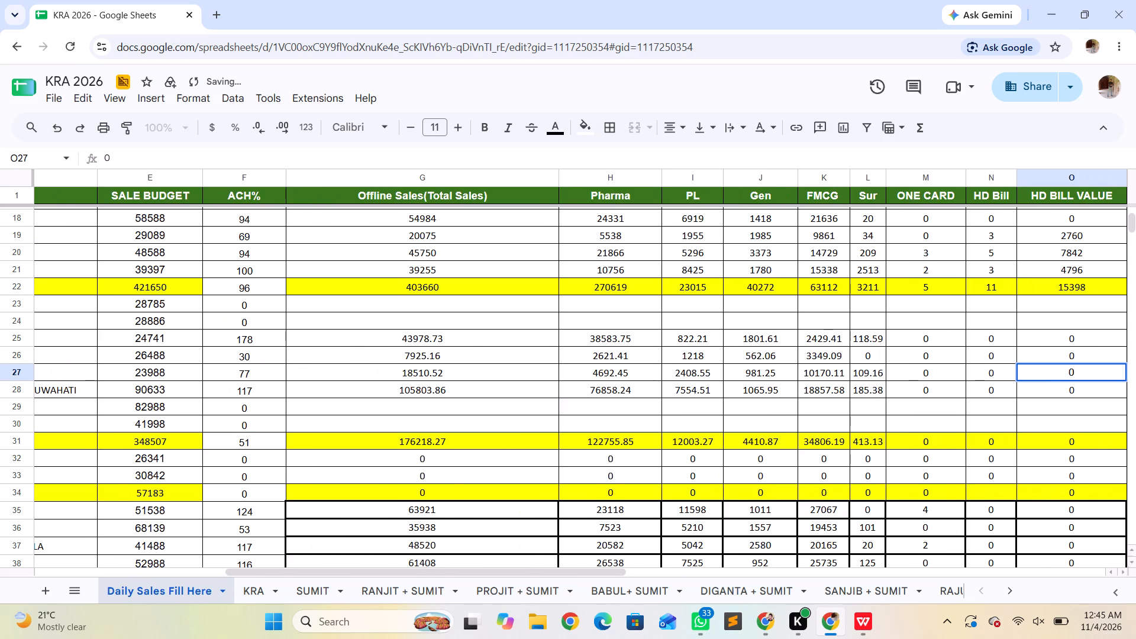
key("Right")
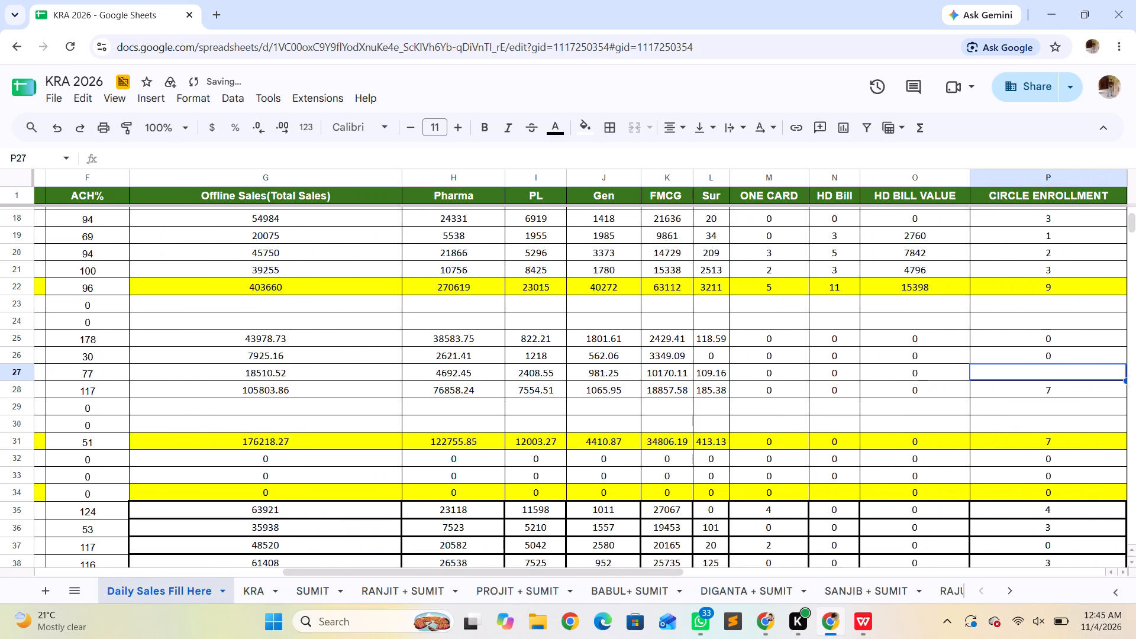
type("01")
key("Right")
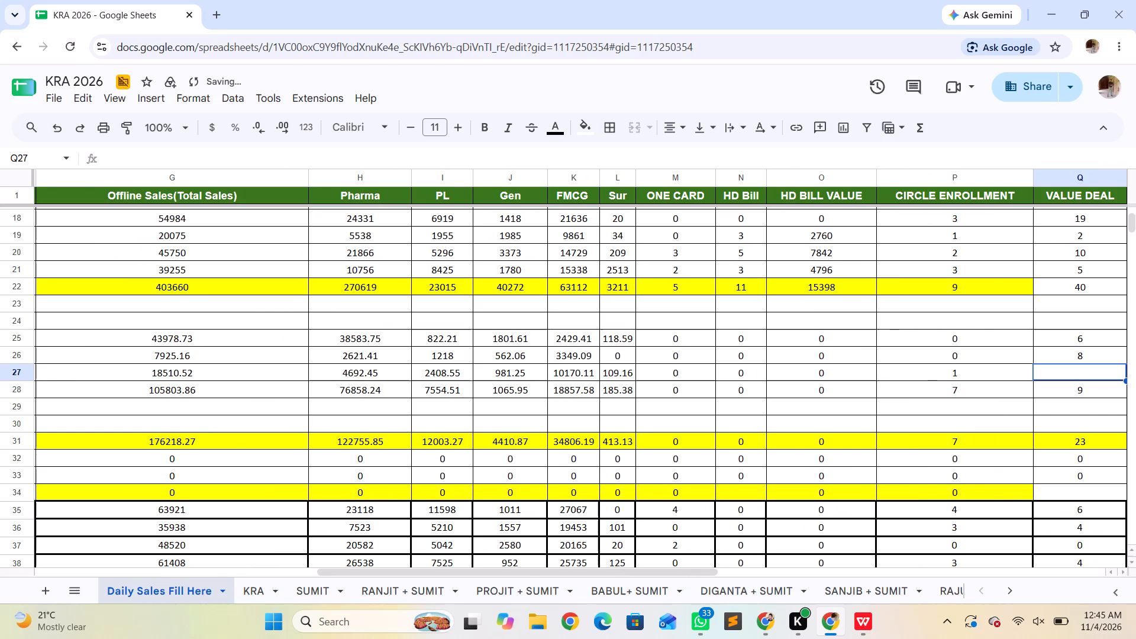
Enter NOONMATI's VALUE DEAL 4, BILL COUNT 40 and ONLINE FMCG 0, pasting the copied 10170.11 as OFFLINE FMCG.
key("4")
key("Right")
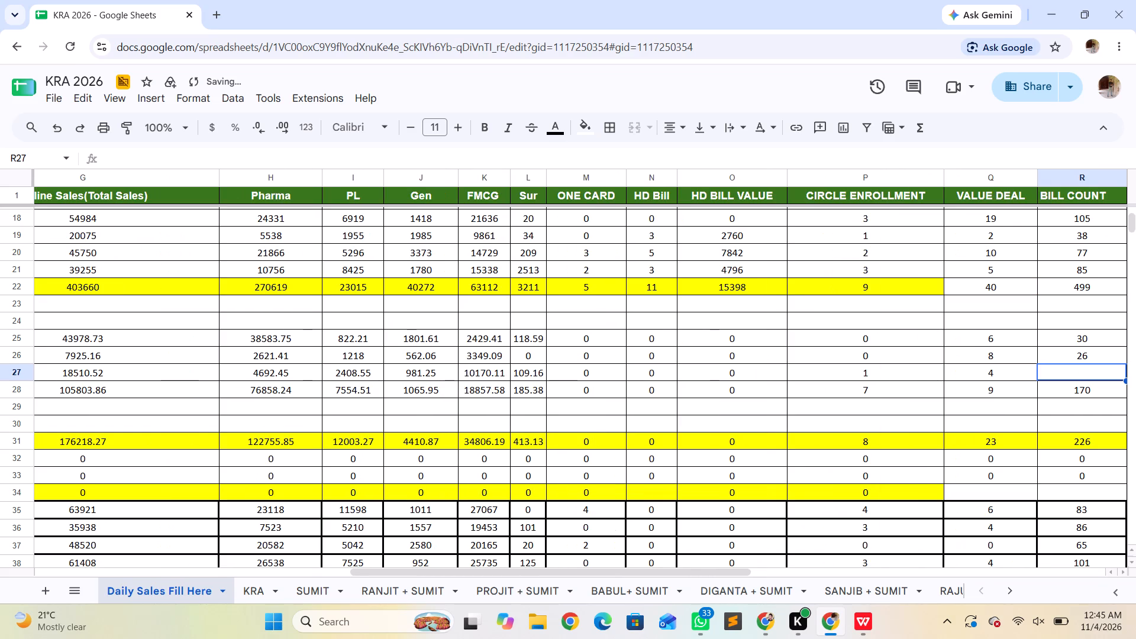
type("40")
key("Right")
key("Right")
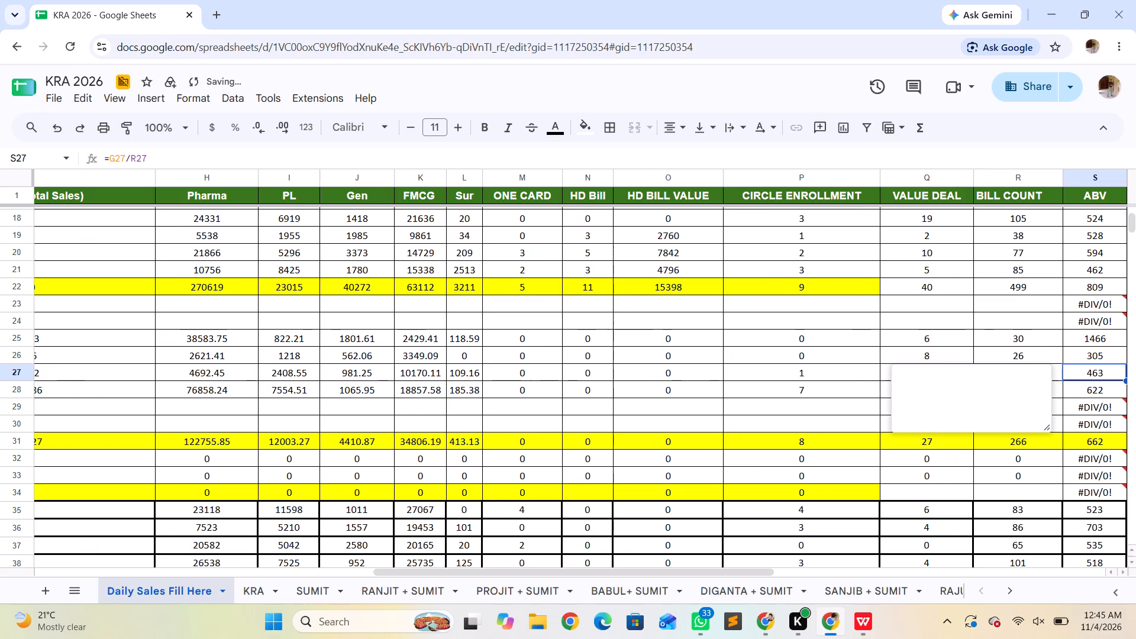
key("ctrl+v")
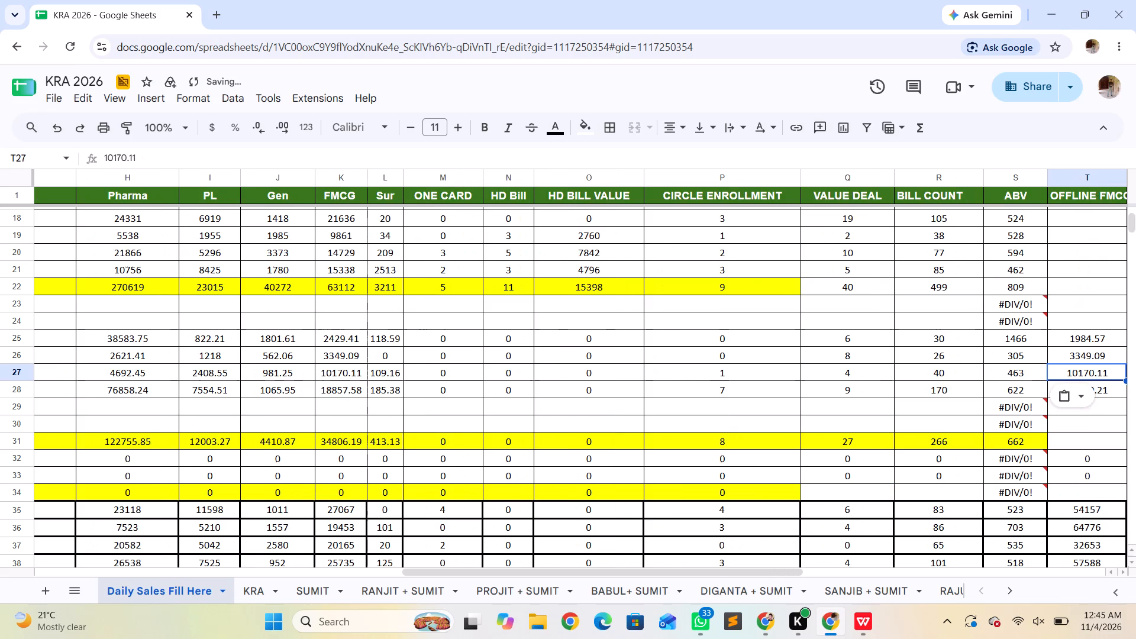
key("Right")
key("0")
key("Right")
For DHAKAI PATTY,NAGAON, enter Offline Sales 38902, Pharma 19784, PL 6502, Gen 1040 and FMCG 10002.
key("Left")
key("Left")
key("Left")
key("Left")
key("Left")
key("Left")
key("Left")
key("Left")
key("Left")
key("Left")
key("Left")
key("Left")
key("Left")
key("Left")
key("Left")
key("Left")
key("Left")
key("Left")
key("Left")
key("Left")
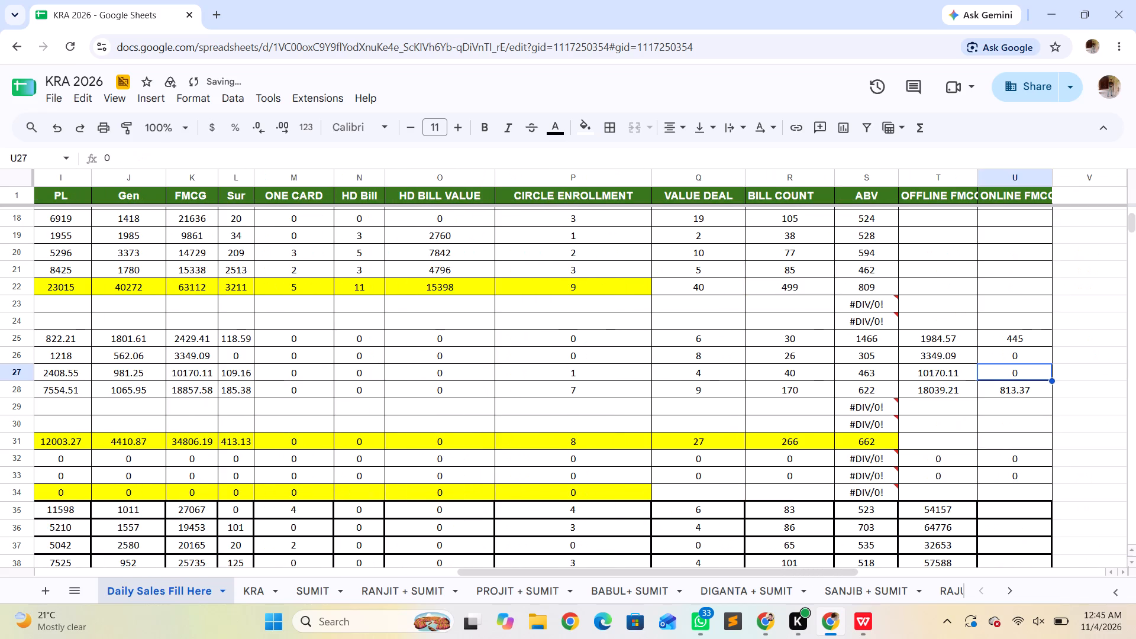
key("Right")
key("Right")
key("Right")
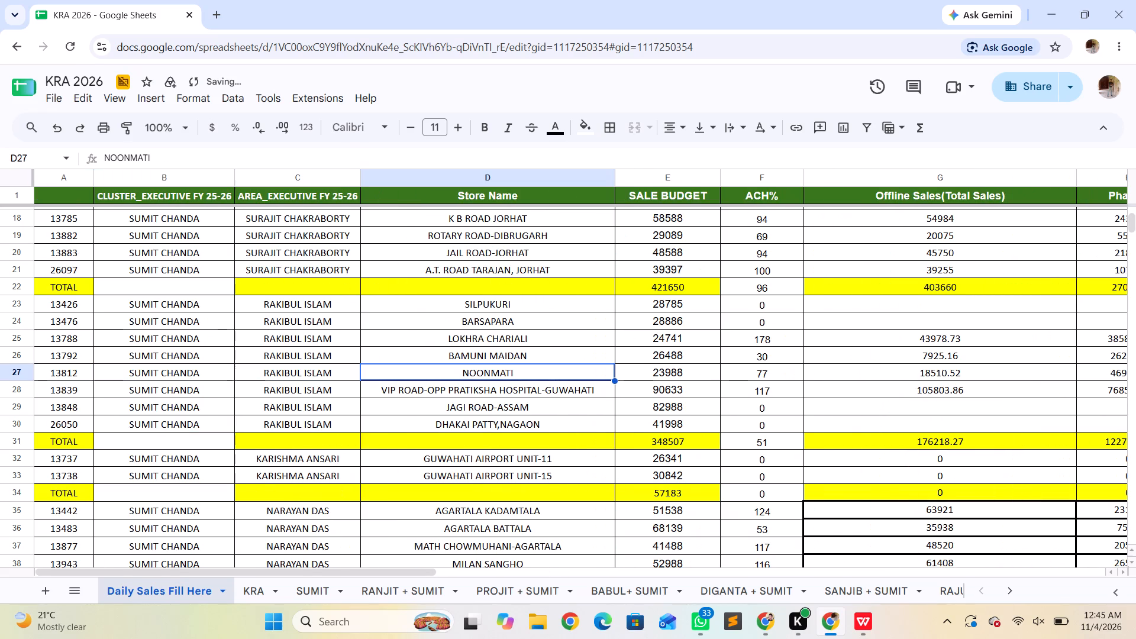
key("Down")
key("Down")
key("Down")
key("Right")
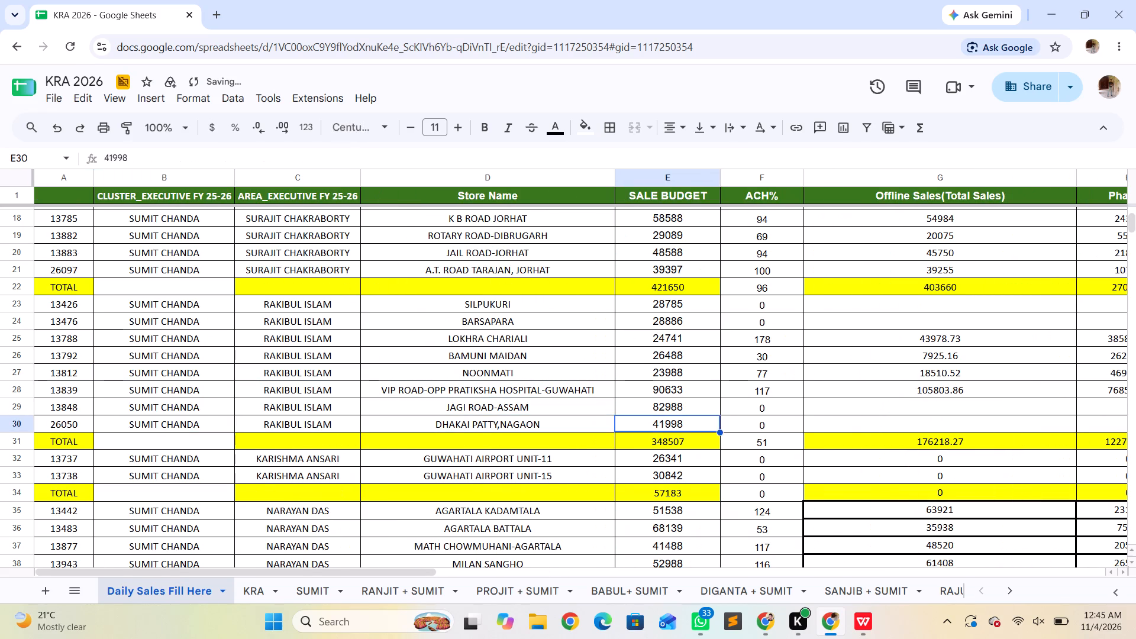
key("Right")
key("Right")
type("38902")
key("Right")
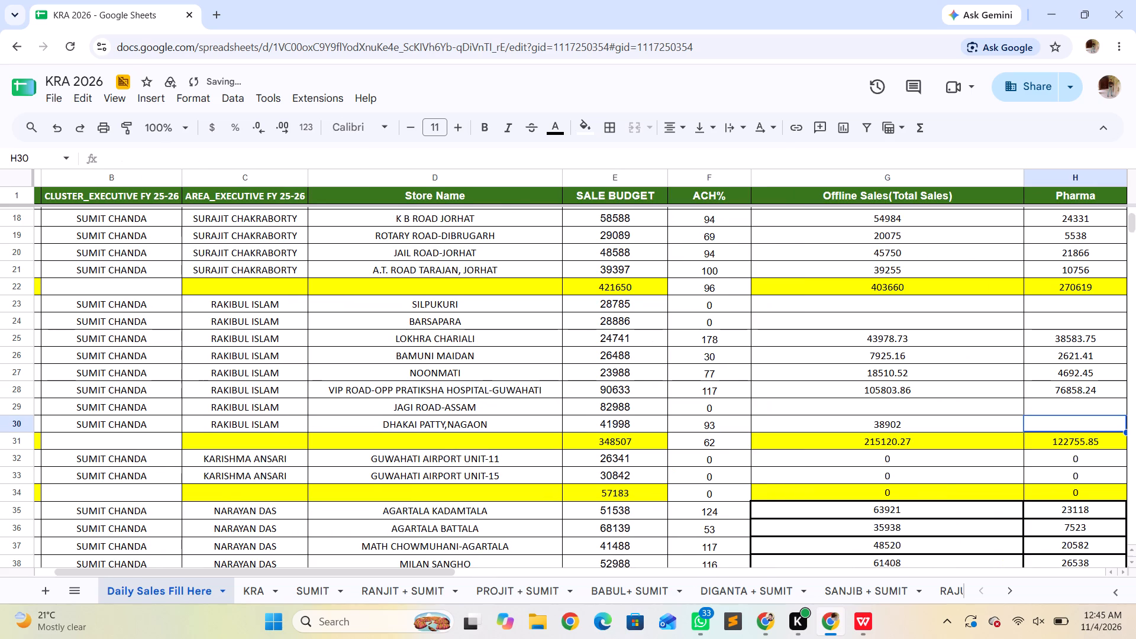
type("19")
type("784")
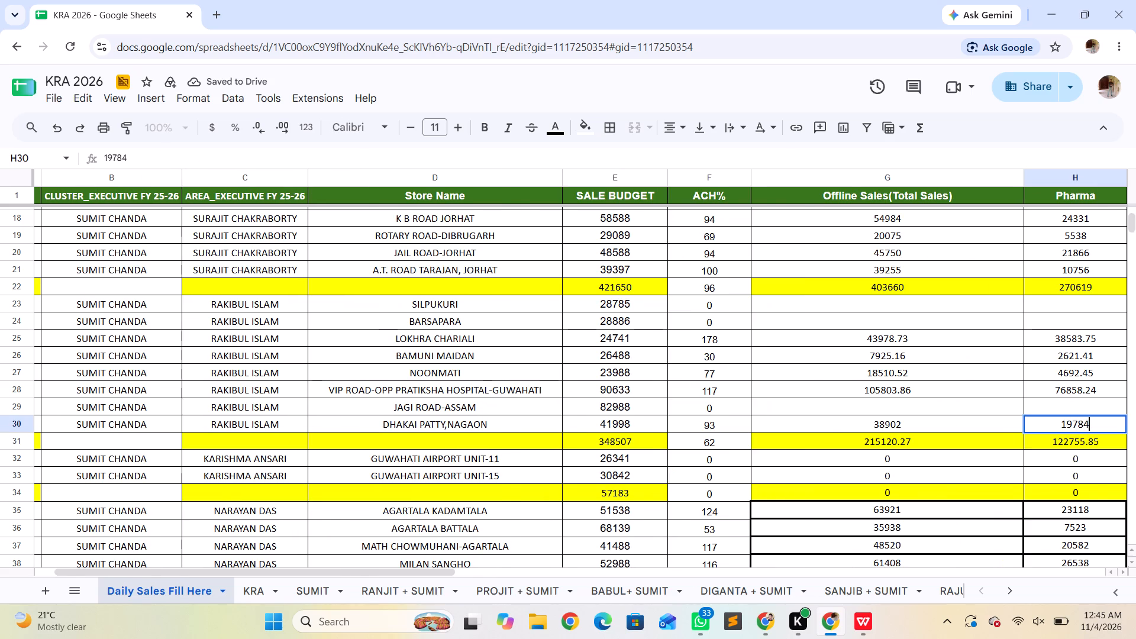
key("Right")
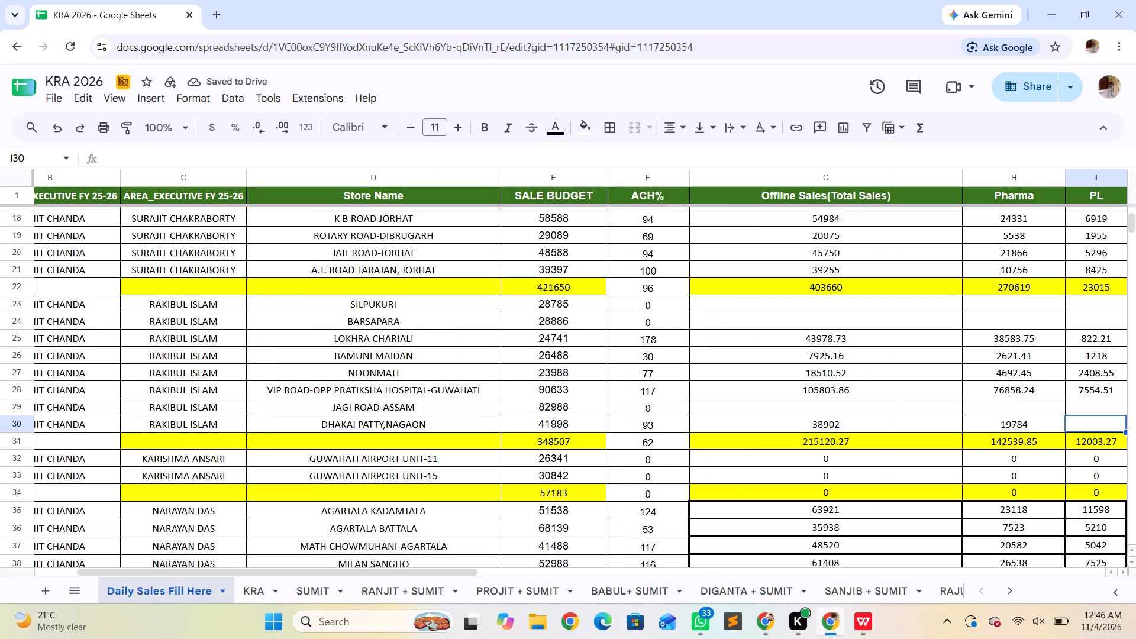
type("6502")
key("Right")
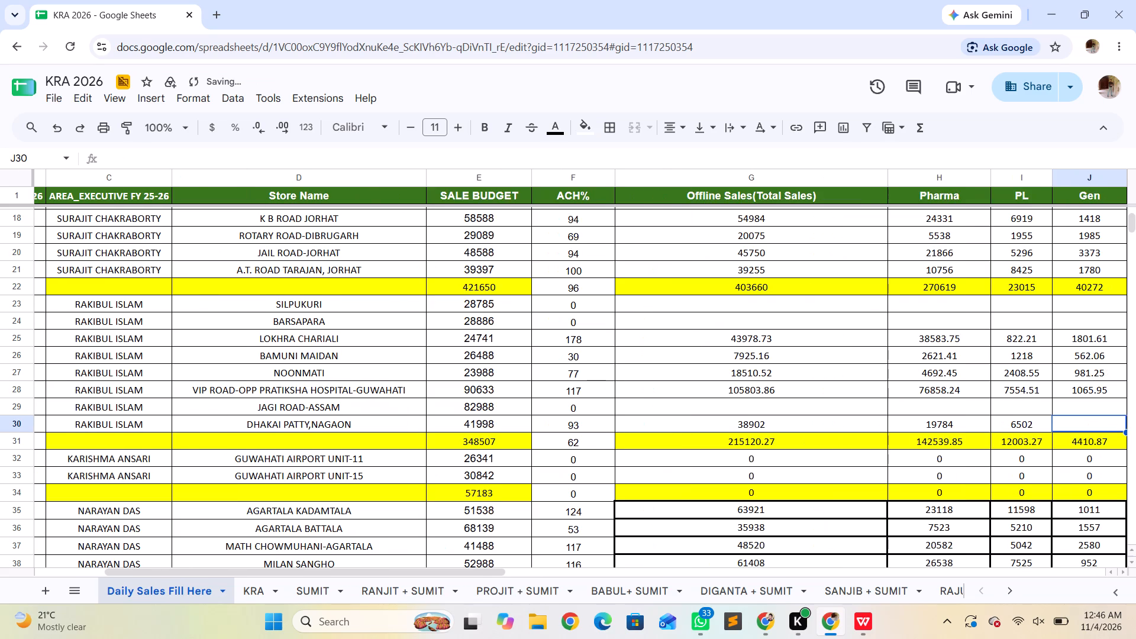
type("1040")
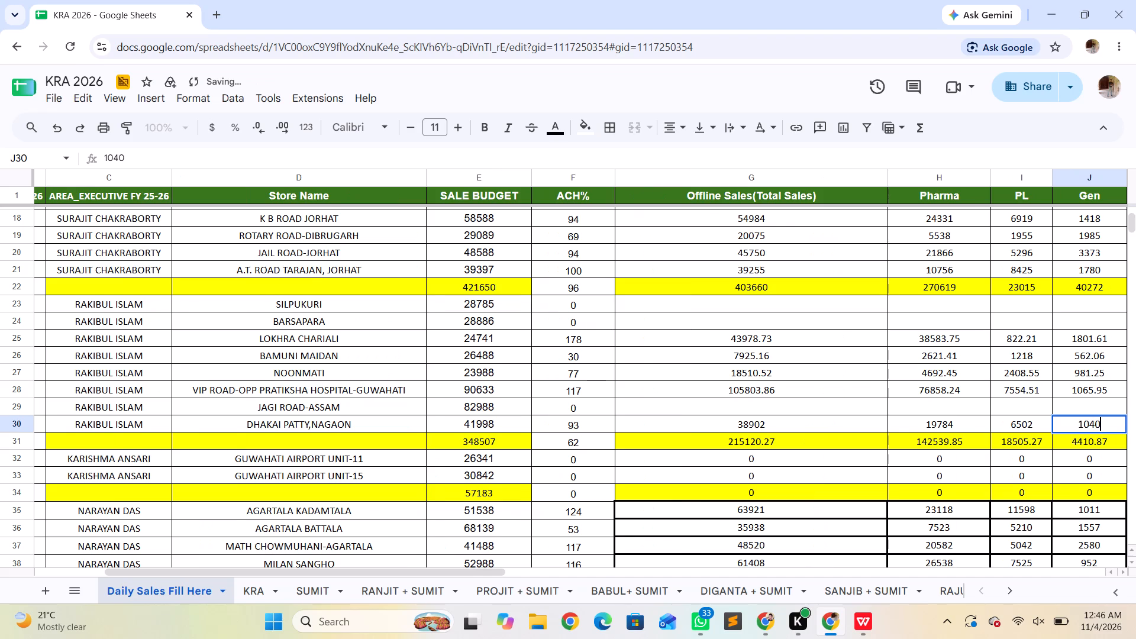
key("Right")
type("10002")
key("Right")
Copy DHAKAI PATTY,NAGAON's FMCG figure and enter its Sur 1113, ONE CARD 3, HD Bill 1, HD BILL VALUE 1922 and CIRCLE ENROLLMENT 1.
key("Left")
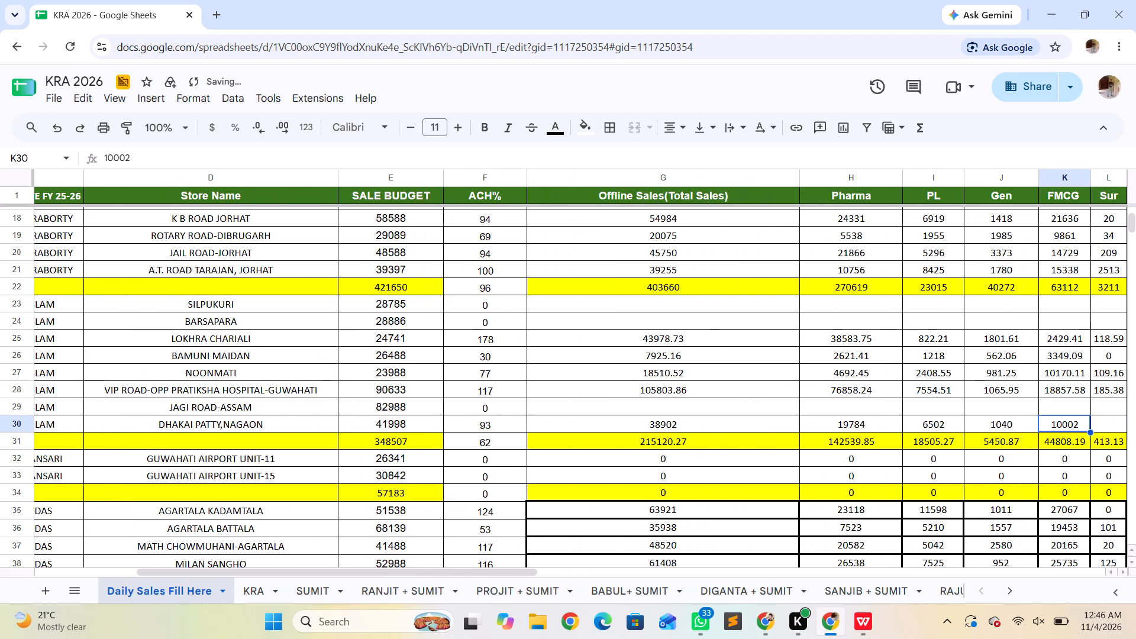
key("ctrl+c")
key("Right")
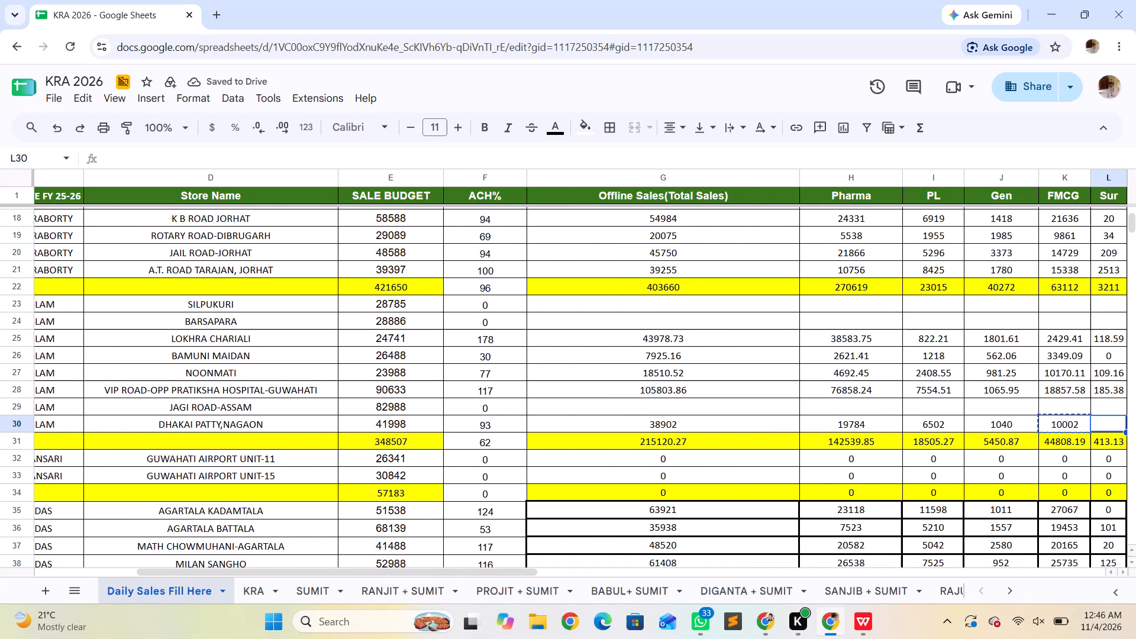
type("1113")
key("Right")
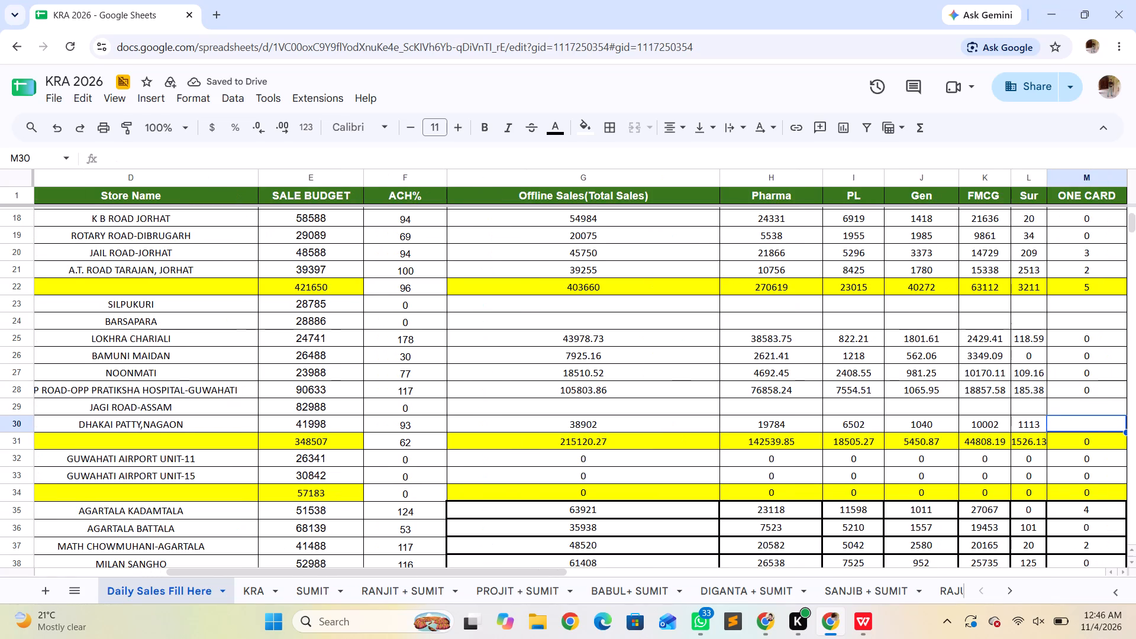
key("3")
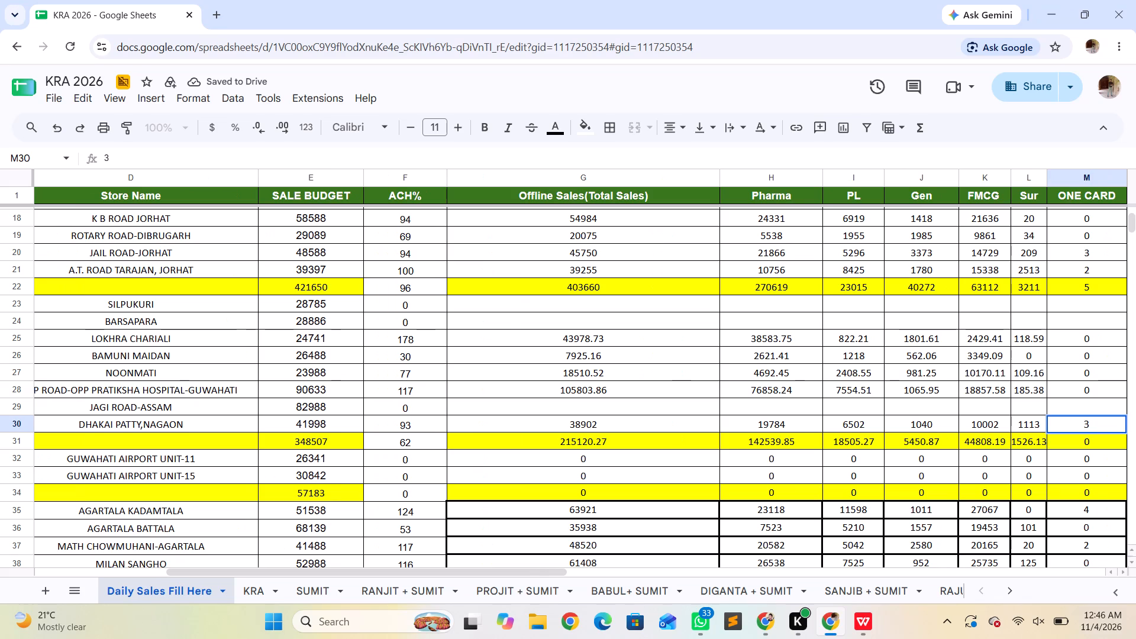
key("Right")
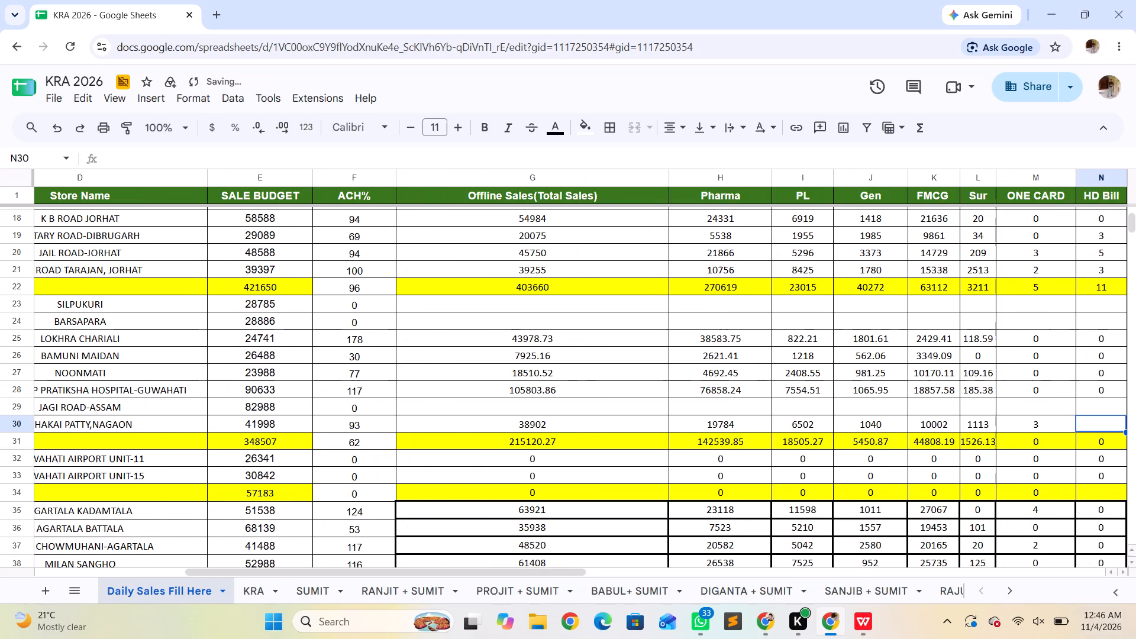
key("1")
key("Right")
type("1922")
key("Right")
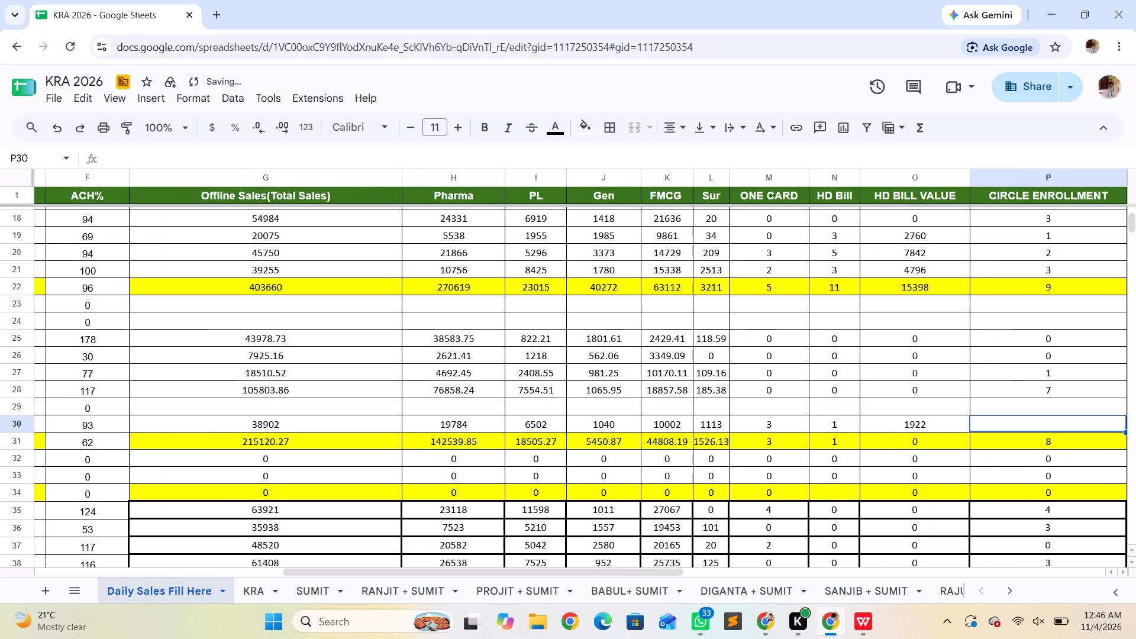
key("1")
key("Right")
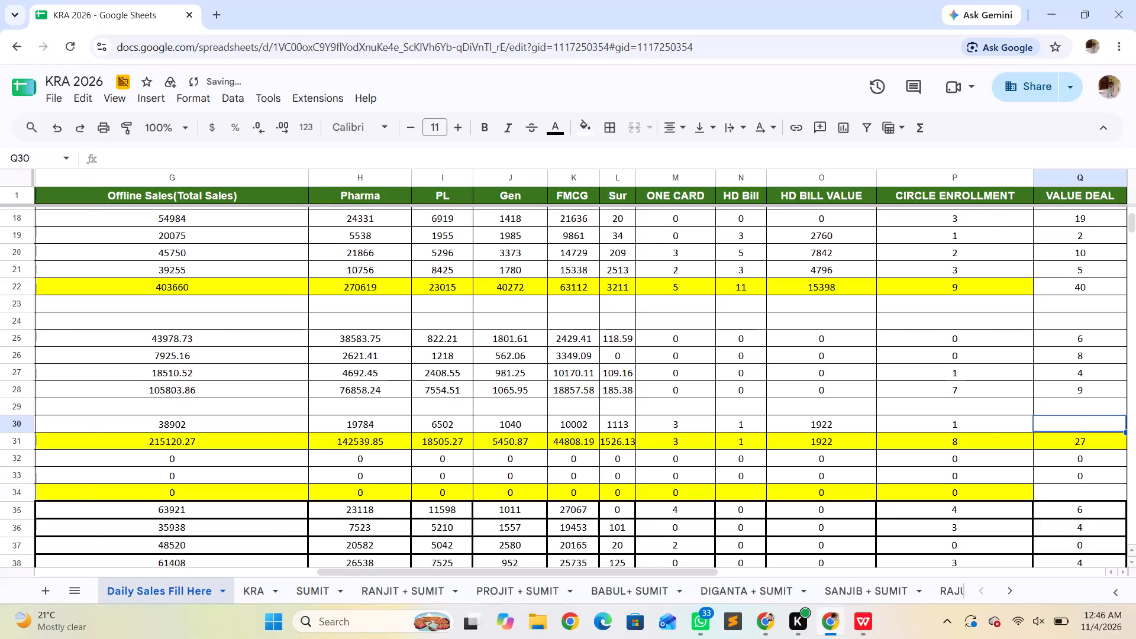
Enter DHAKAI PATTY,NAGAON's VALUE DEAL 6, BILL COUNT 77 and ONLINE FMCG 0, pasting the copied 10002 as OFFLINE FMCG.
key("6")
key("Right")
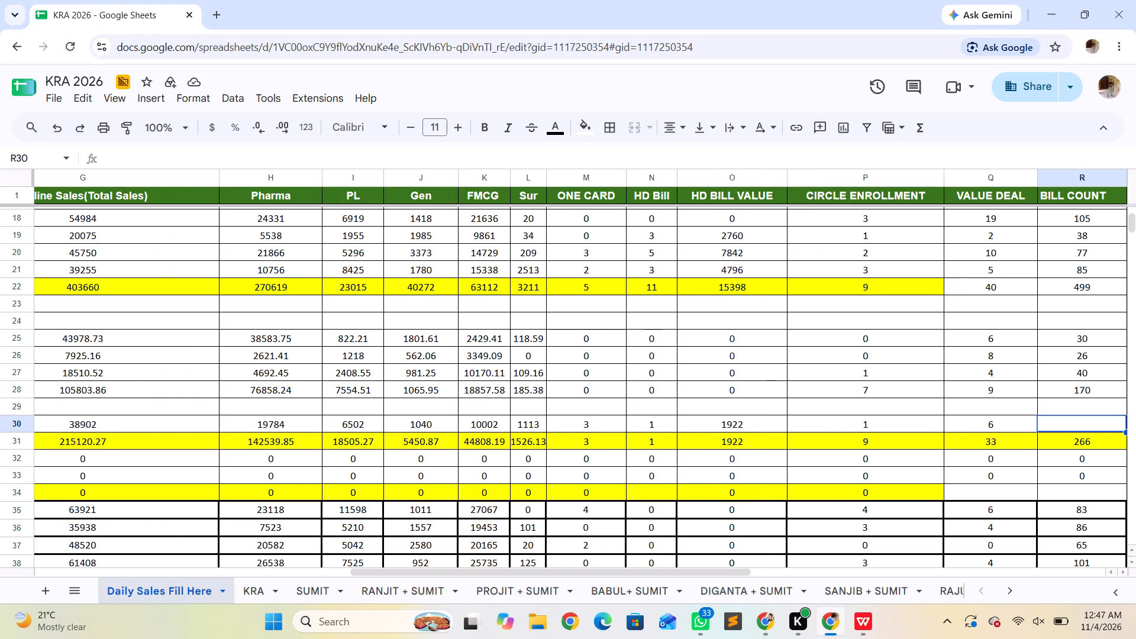
type("77")
key("Right")
key("Right")
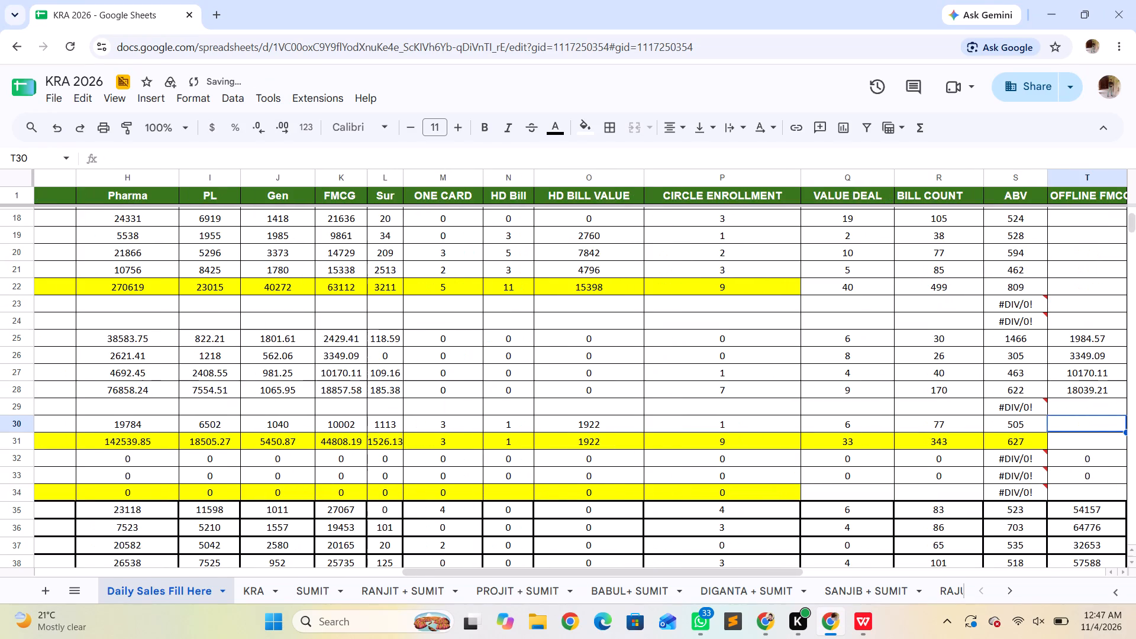
key("ctrl+v")
key("Right")
key("0")
key("Right")
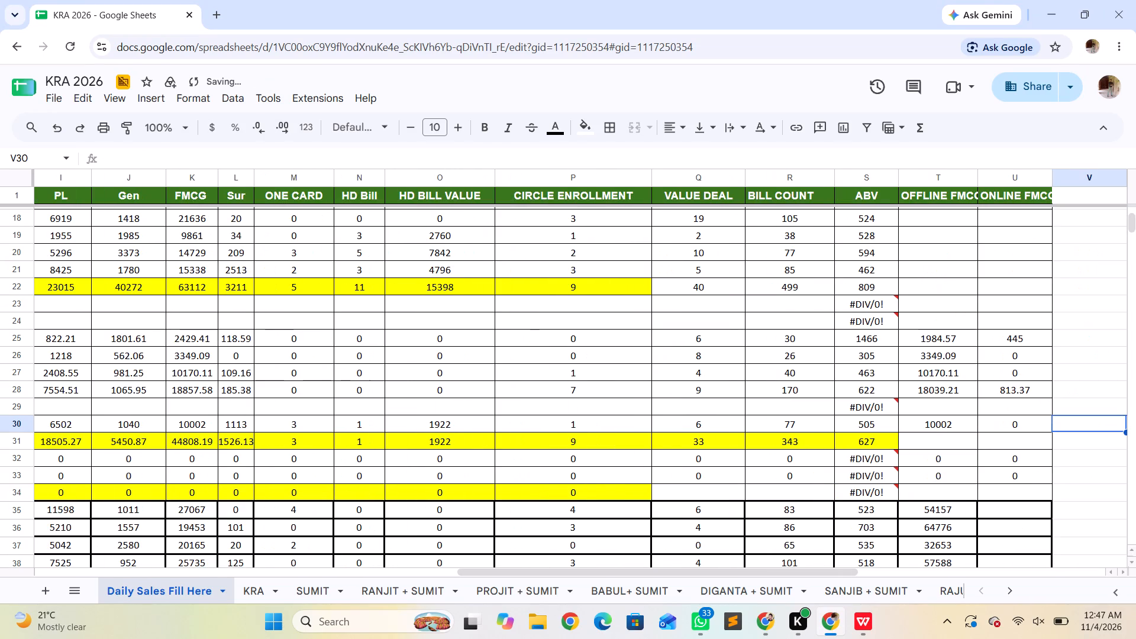
For BARSAPARA, enter Offline Sales 13843.53, Pharma 3063.33, PL 3190.59, Gen 636.14 and FMCG 6655.47.
key("Left")
key("Left")
key("Left")
key("Left")
key("Left")
key("Left")
key("Left")
key("Left")
key("Left")
key("Left")
key("Left")
key("Left")
key("Left")
key("Left")
key("Left")
key("Left")
key("Left")
key("Left")
key("Left")
key("Left")
key("Right")
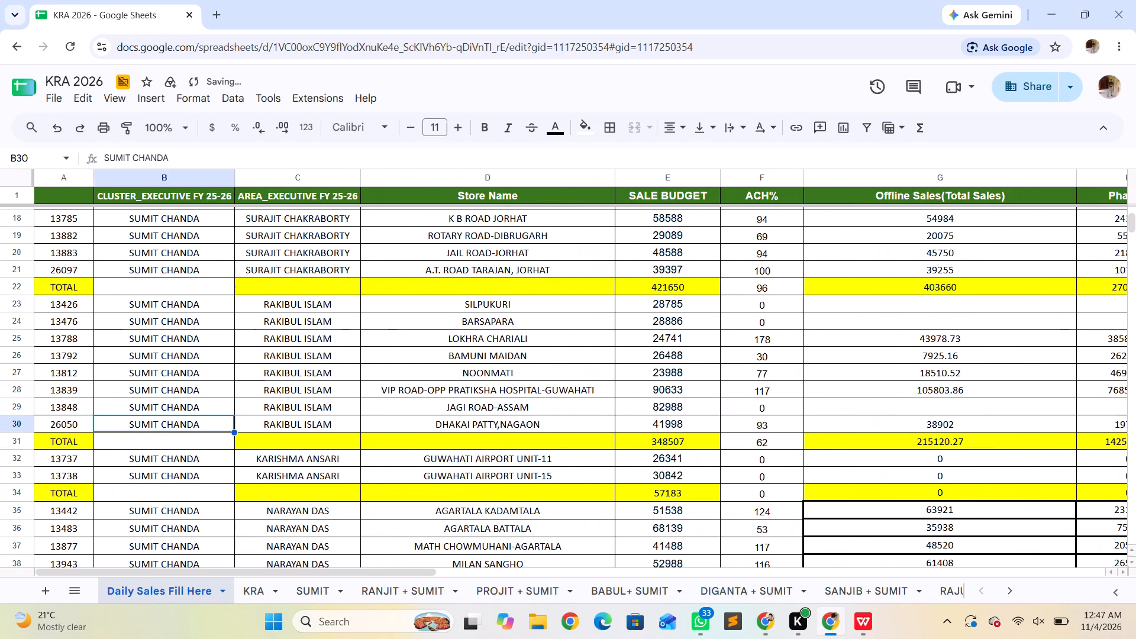
key("Right")
key("Right")
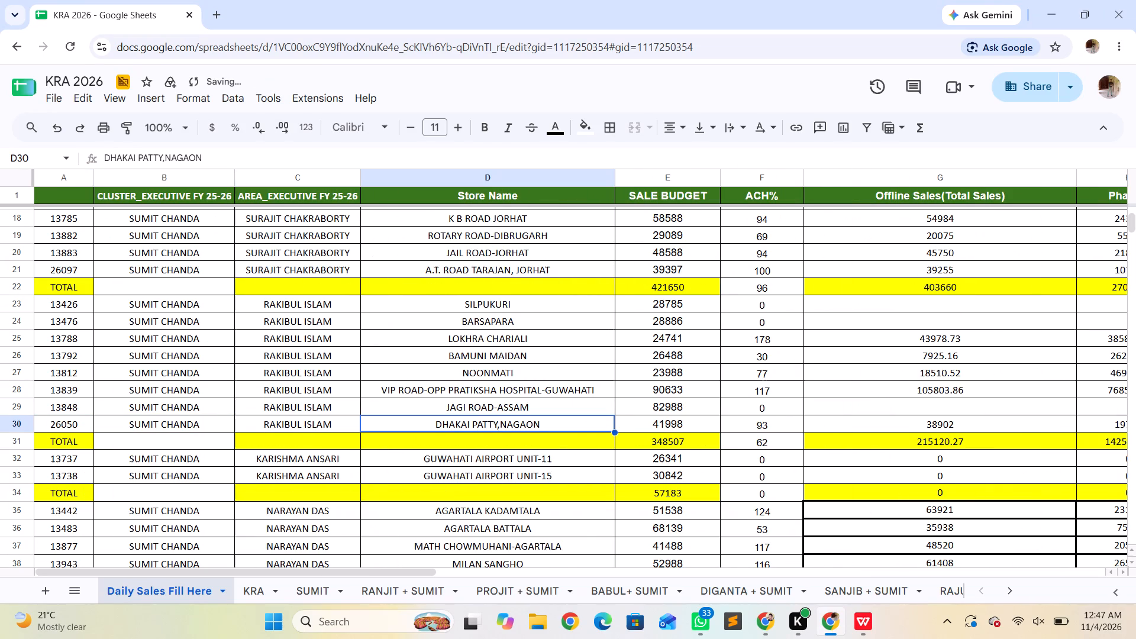
key("Up")
key("Up")
key("Up")
key("Up")
key("Up")
key("Up")
key("Right")
key("Right")
key("Right")
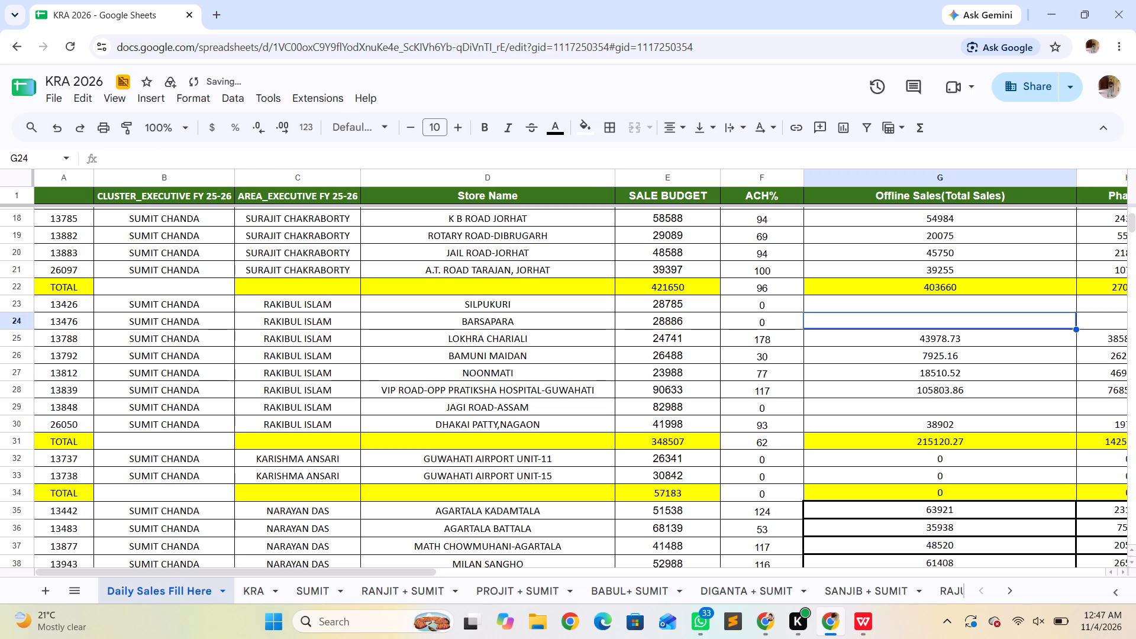
type("13843")
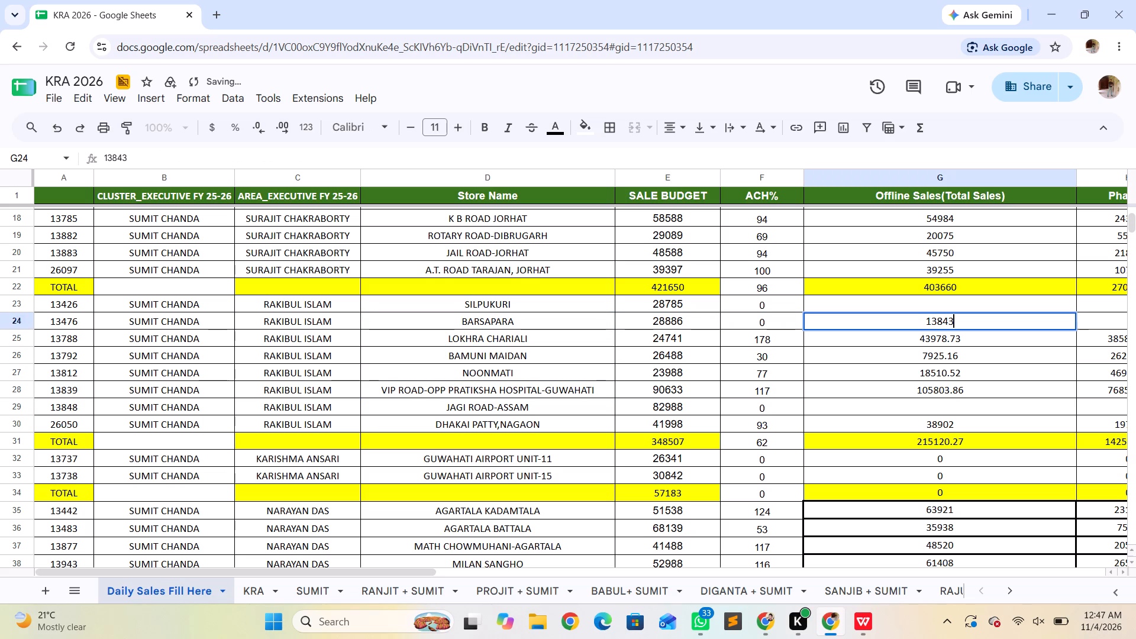
type(".53")
key("Right")
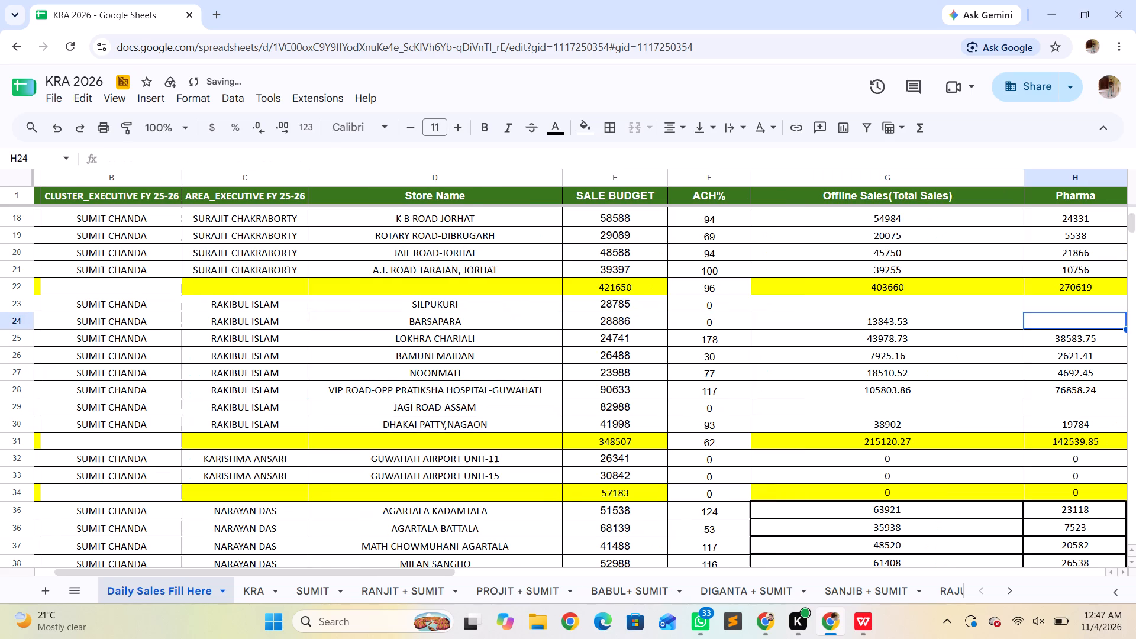
type("3063.33")
key("Right")
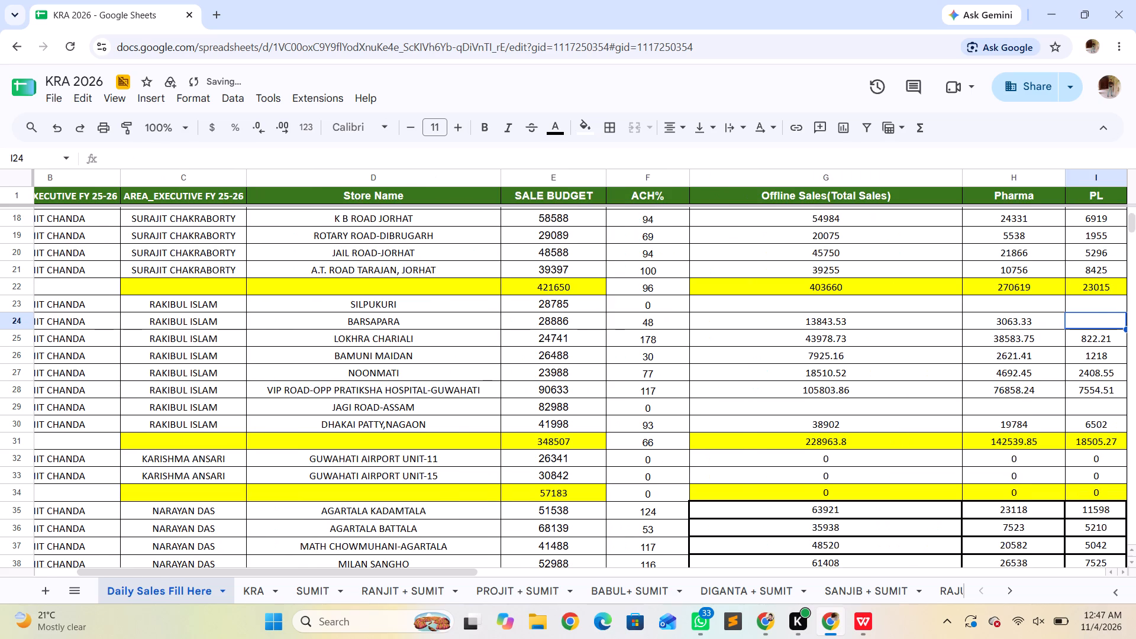
type("3190.59")
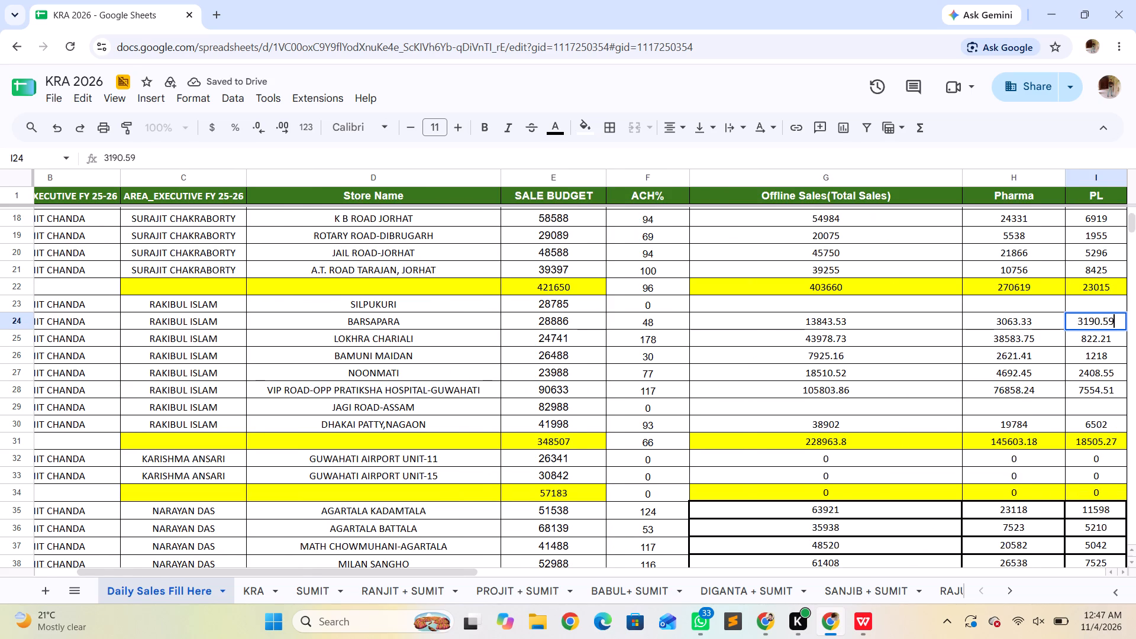
key("Right")
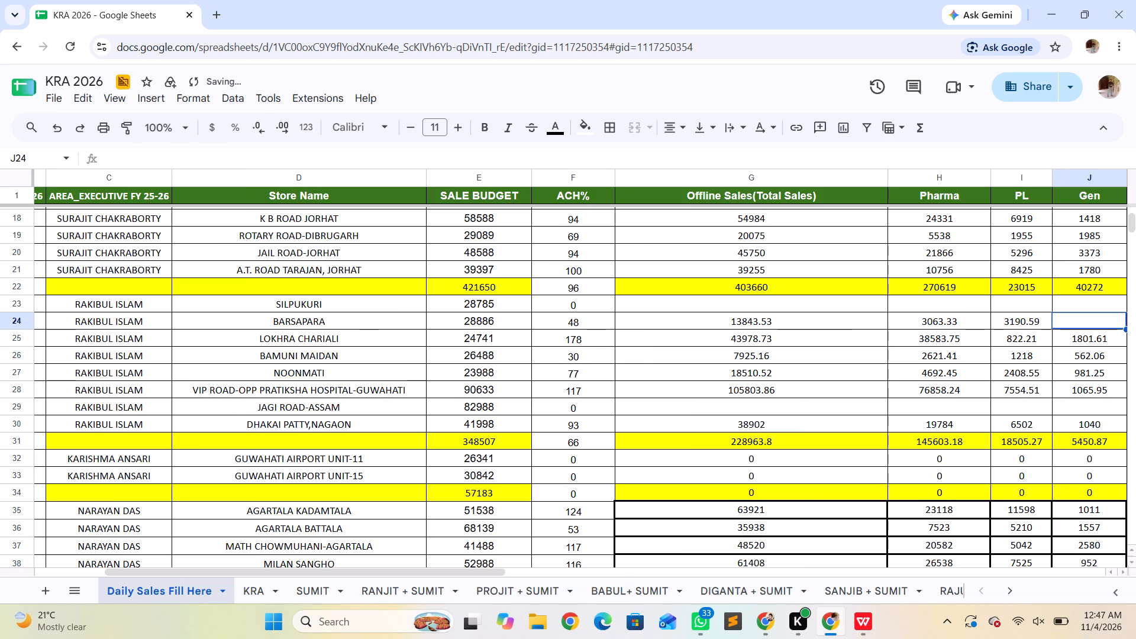
type("636.14")
key("Right")
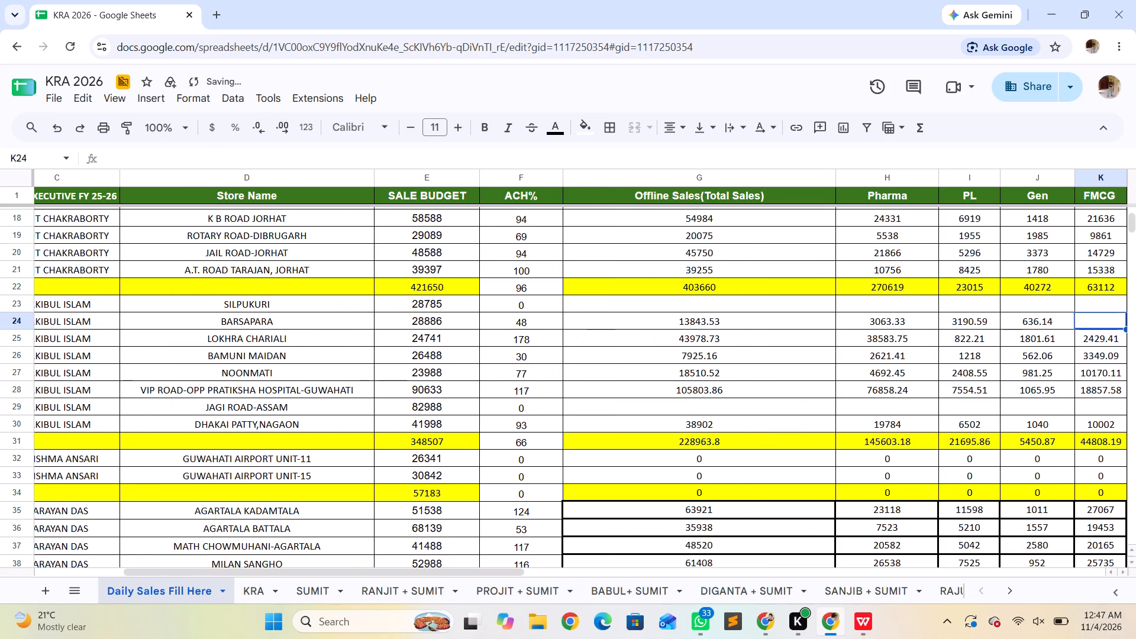
type("6655.47")
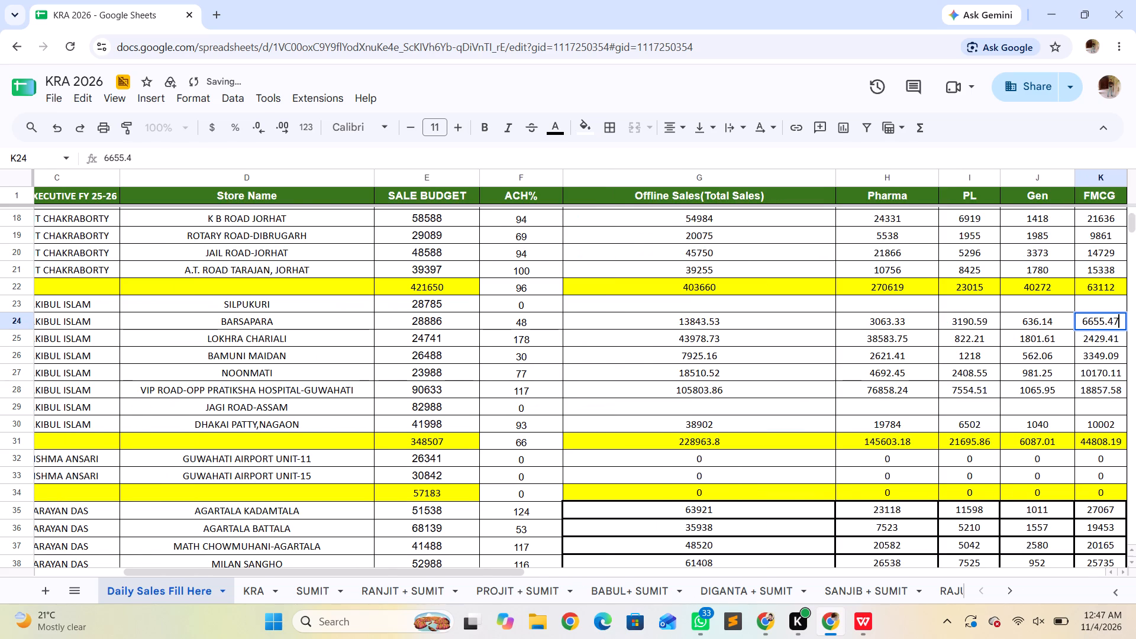
key("Right")
Copy BARSAPARA's FMCG figure and enter its CIRCLE ENROLLMENT 2, and 0 for Sur, ONE CARD, HD Bill and HD BILL VALUE.
key("Left")
key("ctrl+c")
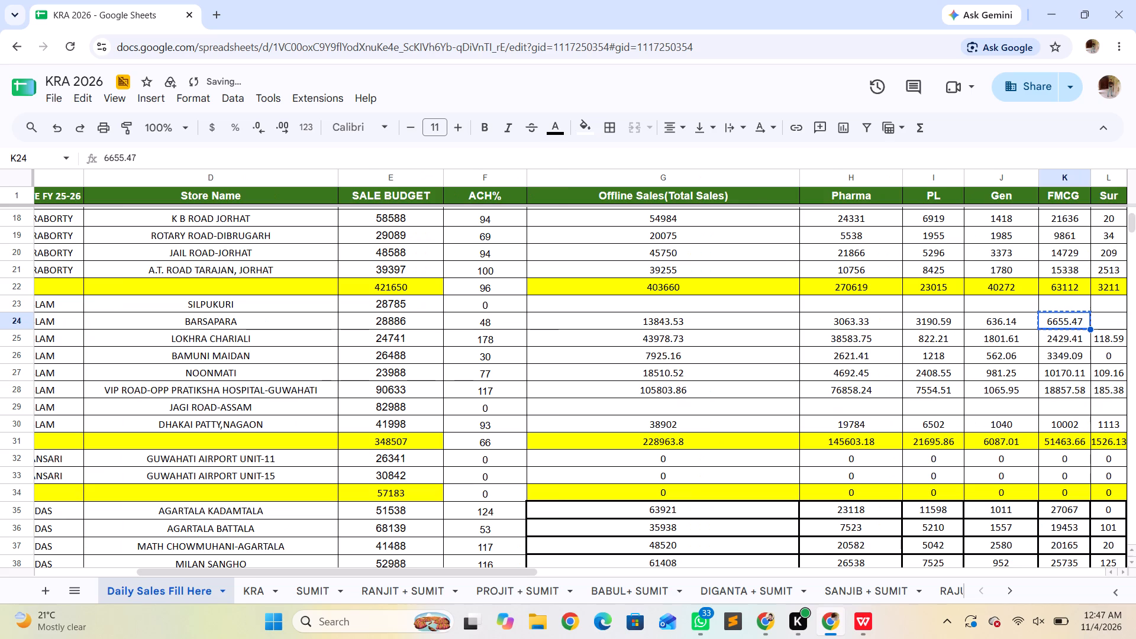
key("Right")
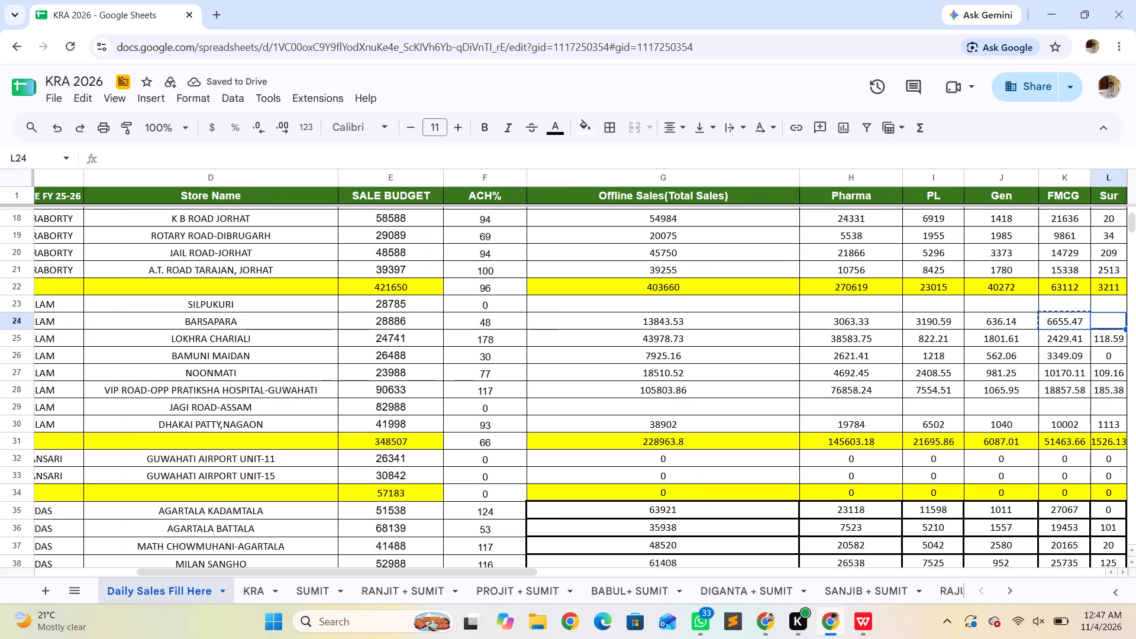
key("0")
key("Right")
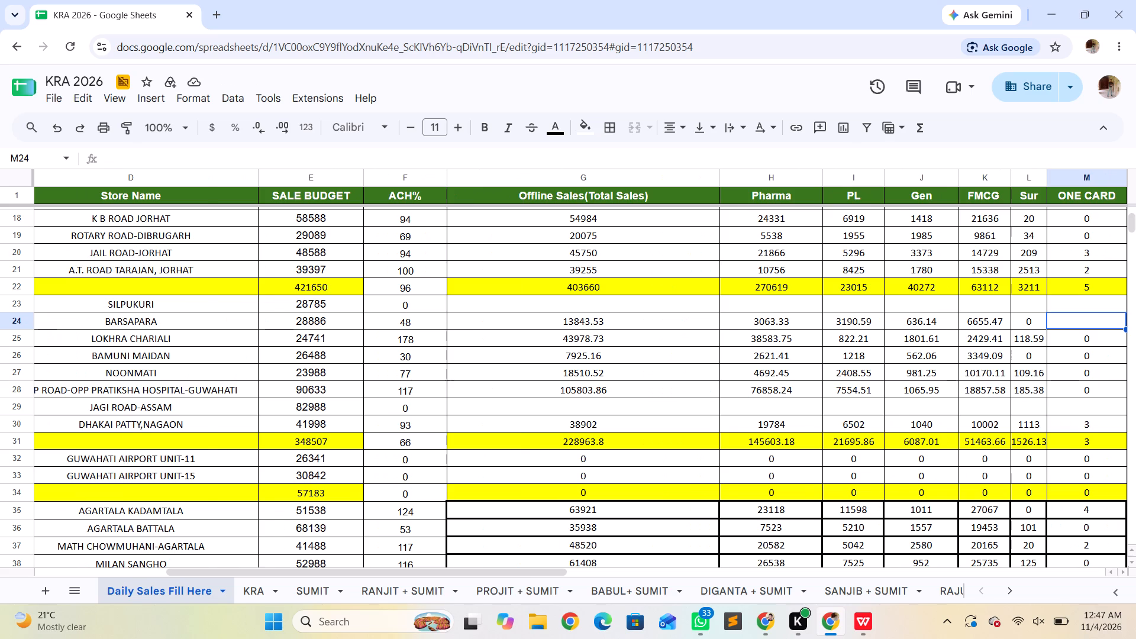
key("0")
key("Right")
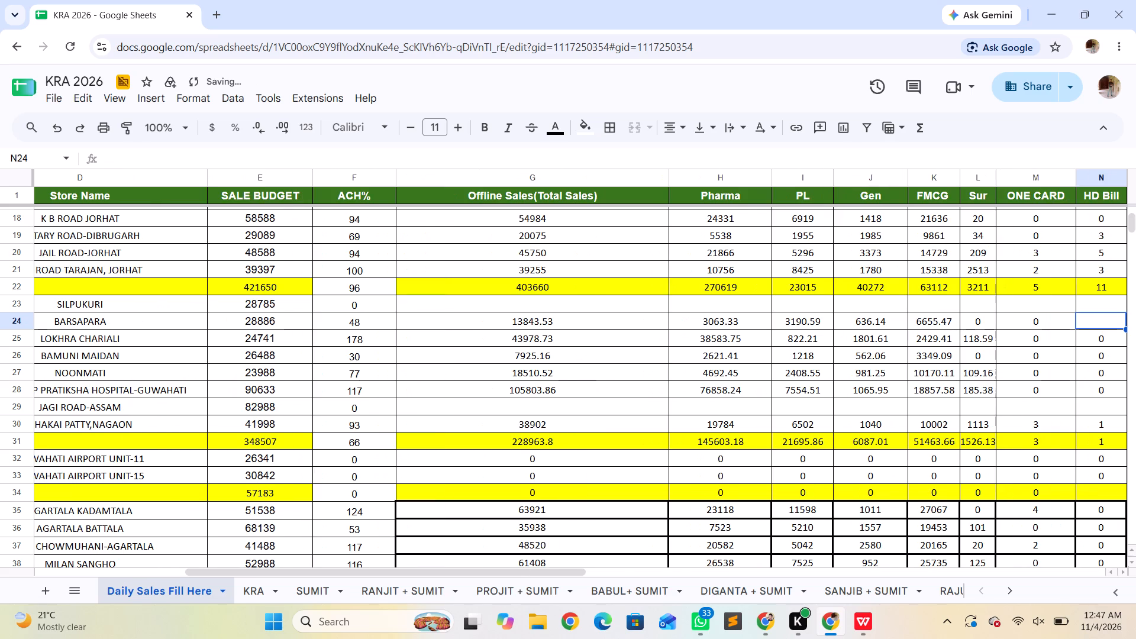
key("0")
key("Right")
key("0")
key("Right")
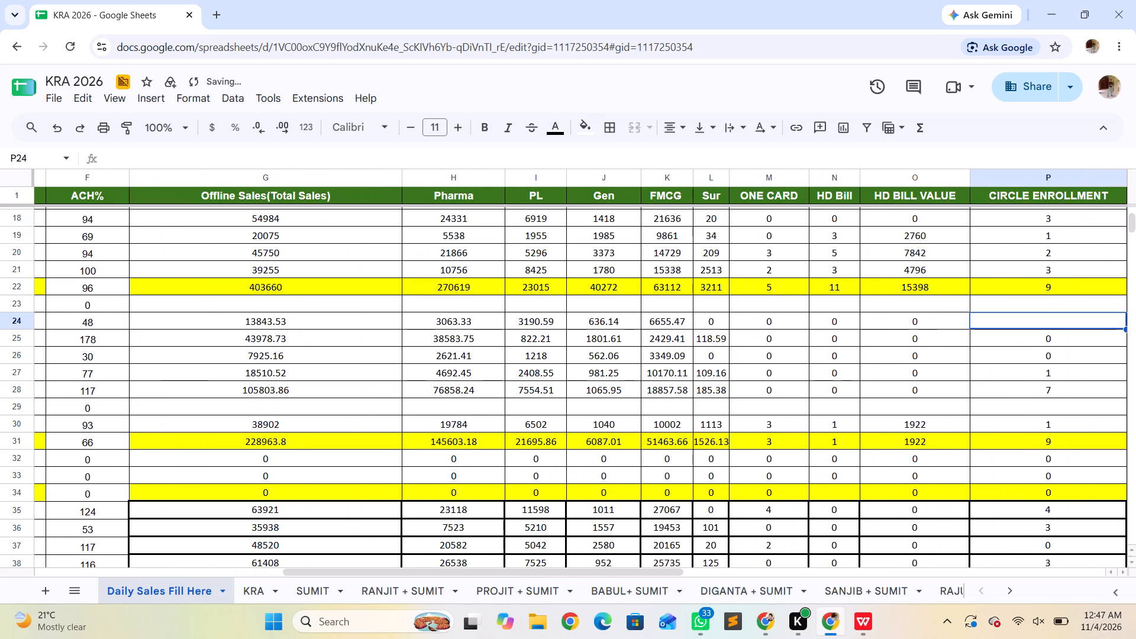
key("2")
key("Right")
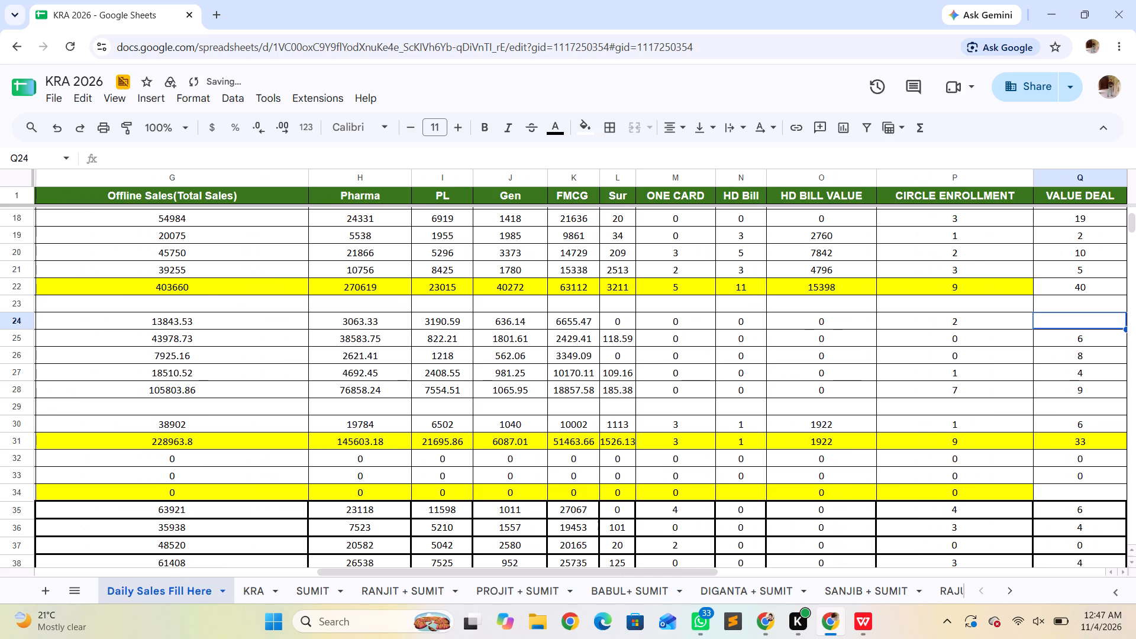
Enter BARSAPARA's VALUE DEAL 9, BILL COUNT 41 and ONLINE FMCG 0, pasting the copied 6655.47 as OFFLINE FMCG.
key("9")
key("Right")
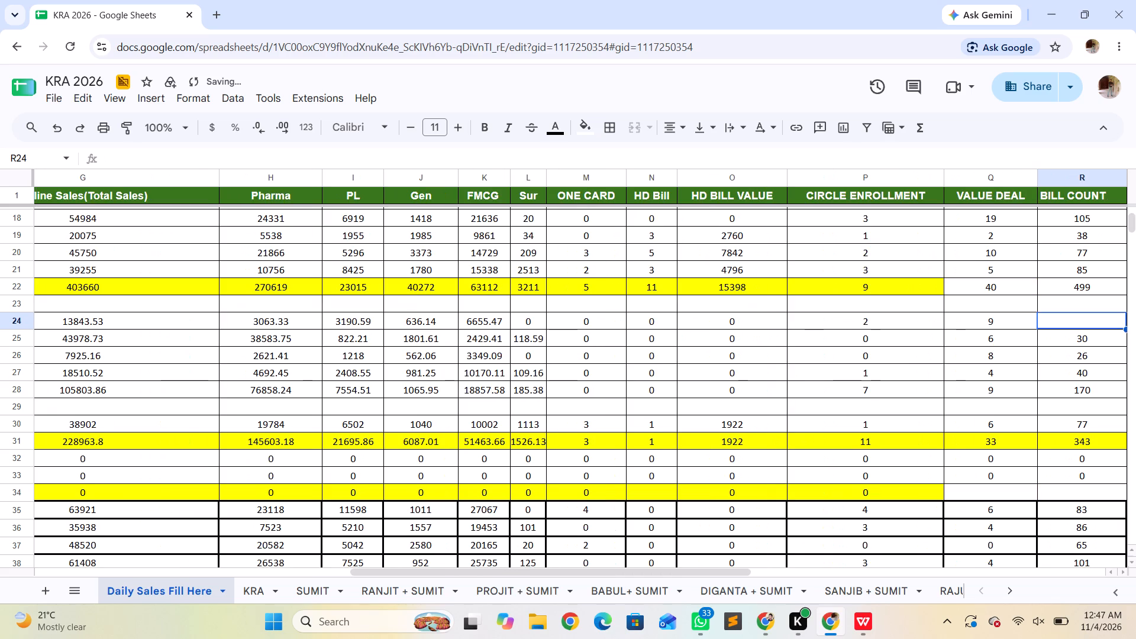
type("41")
key("Right")
key("Right")
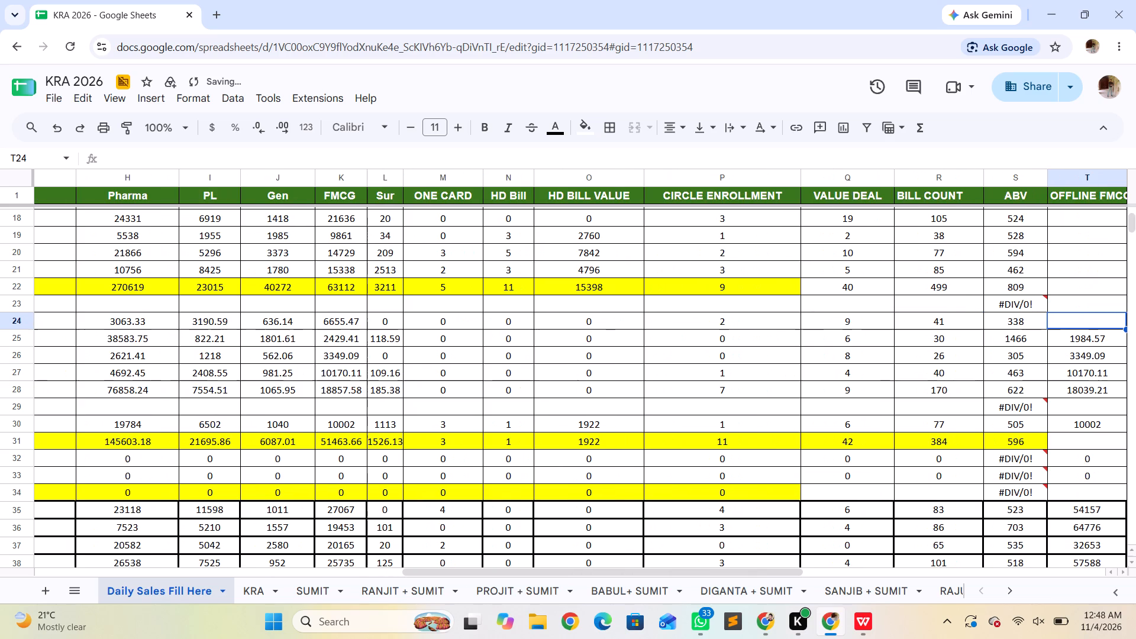
key("ctrl+v")
key("Right")
key("0")
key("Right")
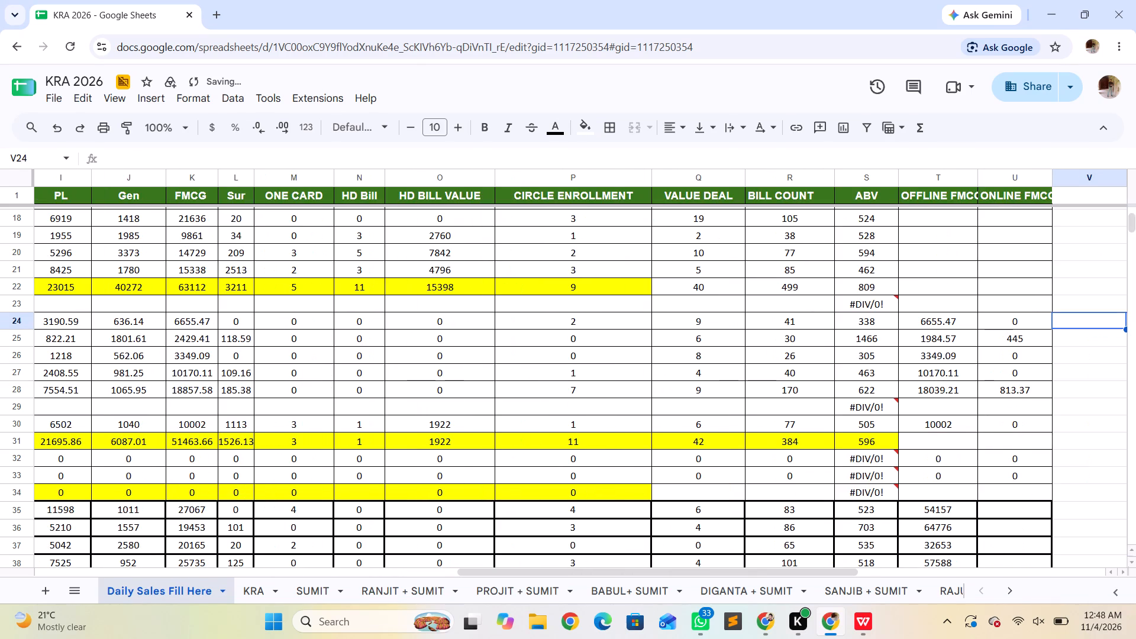
For JAGI ROAD-ASSAM, enter Offline Sales 119888, Pharma 67289, PL 12154, Gen 5484 and FMCG 32425.
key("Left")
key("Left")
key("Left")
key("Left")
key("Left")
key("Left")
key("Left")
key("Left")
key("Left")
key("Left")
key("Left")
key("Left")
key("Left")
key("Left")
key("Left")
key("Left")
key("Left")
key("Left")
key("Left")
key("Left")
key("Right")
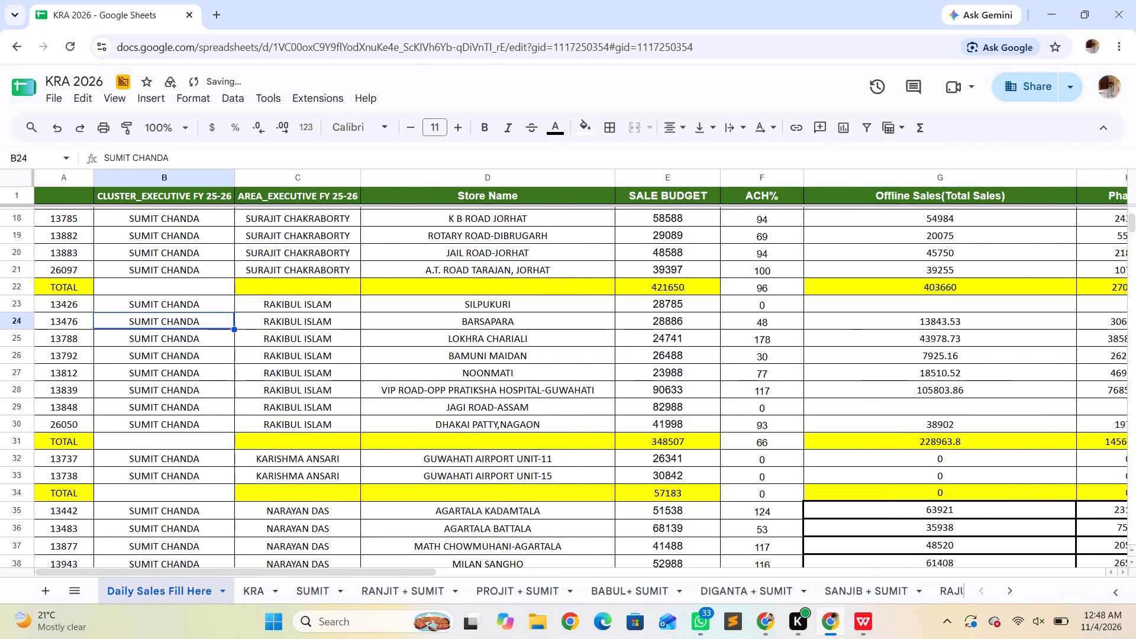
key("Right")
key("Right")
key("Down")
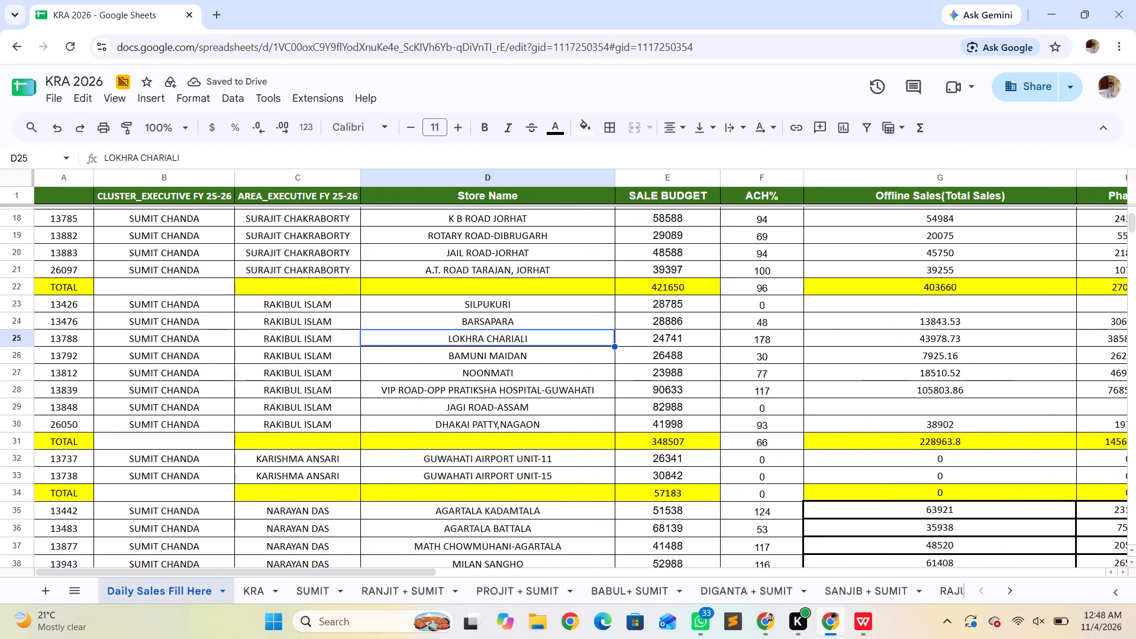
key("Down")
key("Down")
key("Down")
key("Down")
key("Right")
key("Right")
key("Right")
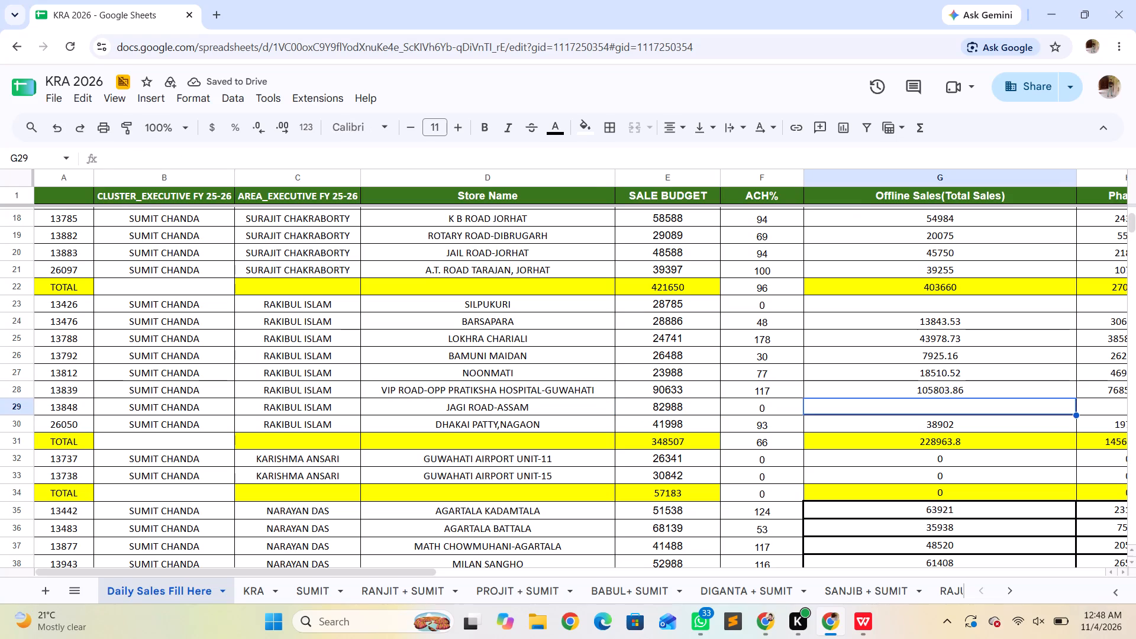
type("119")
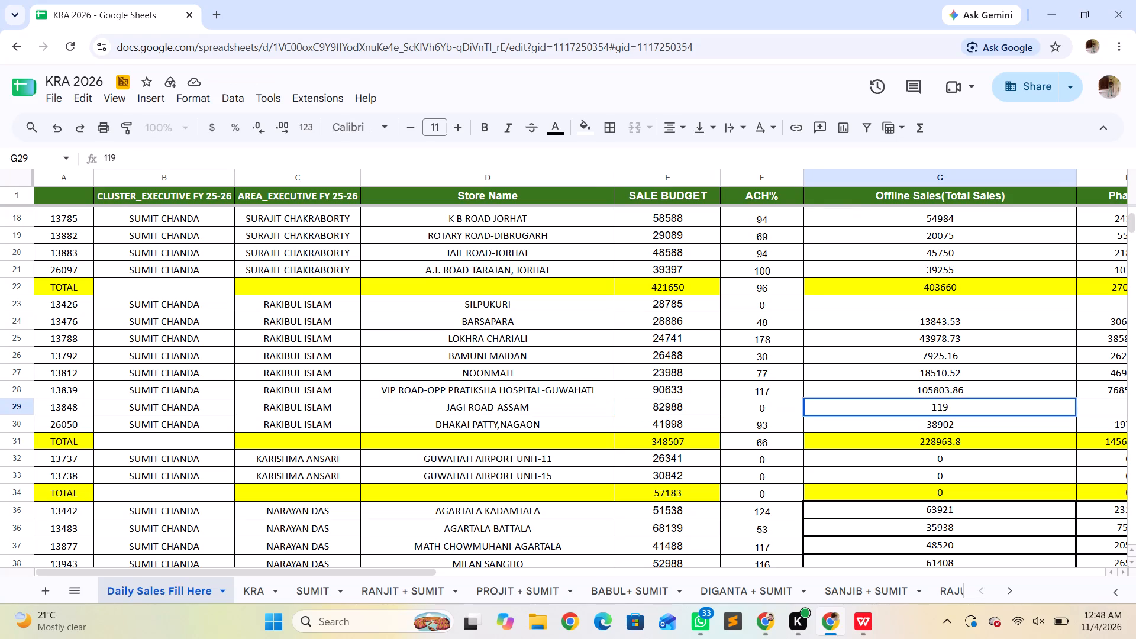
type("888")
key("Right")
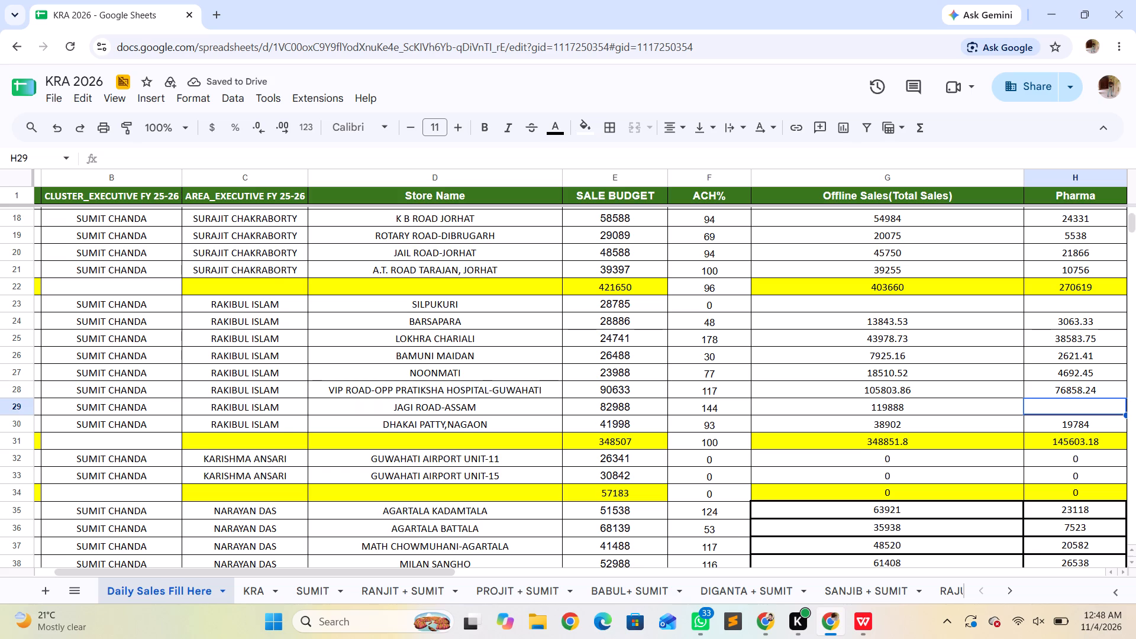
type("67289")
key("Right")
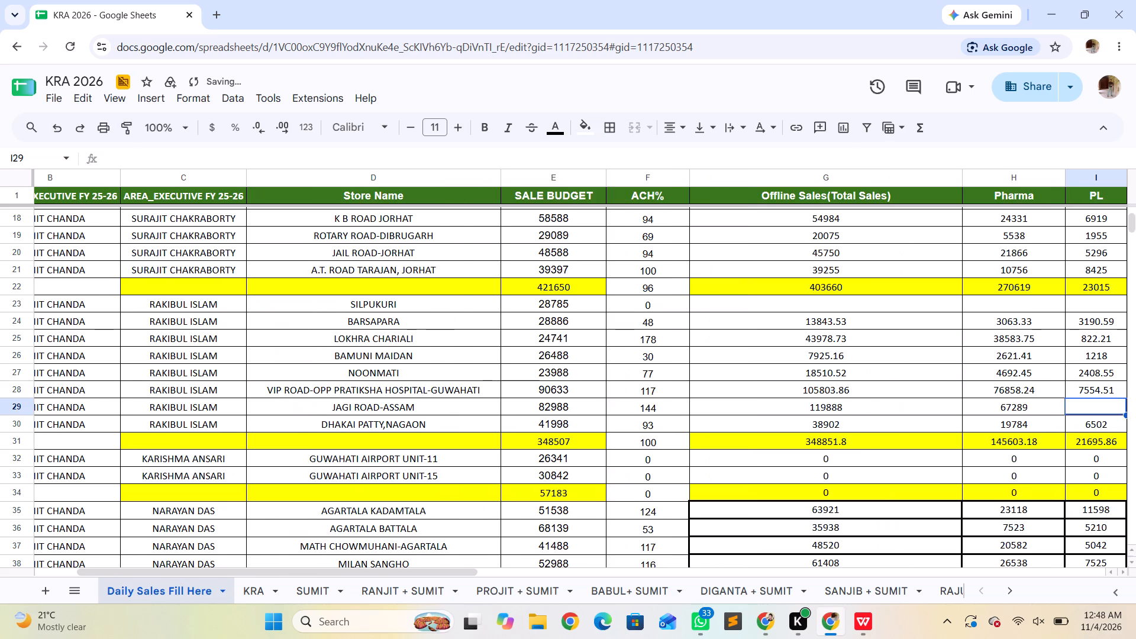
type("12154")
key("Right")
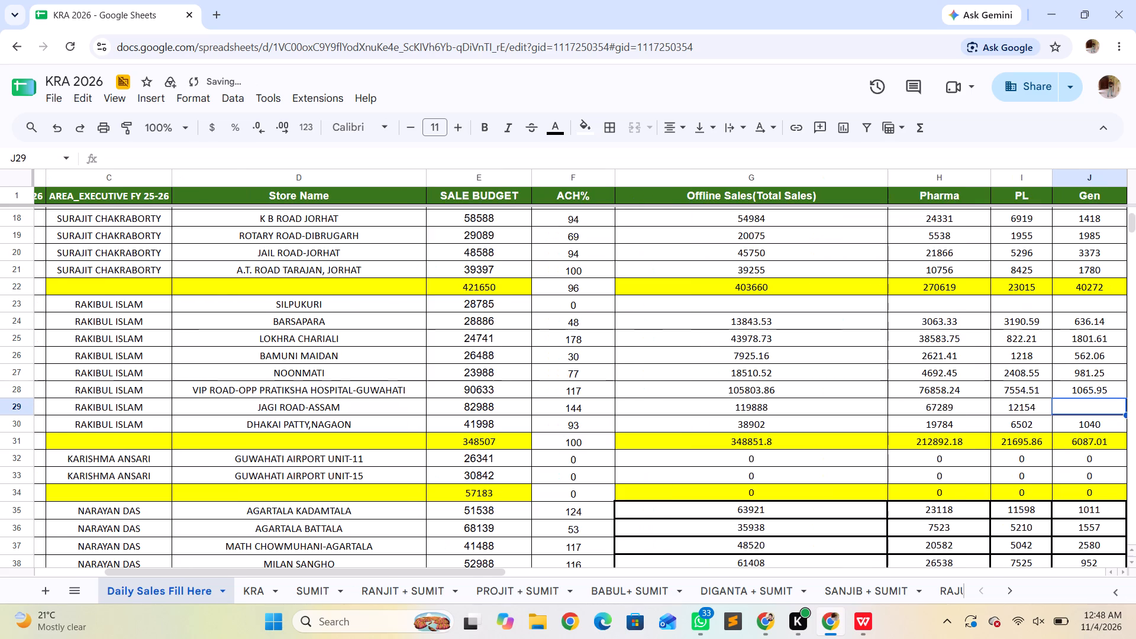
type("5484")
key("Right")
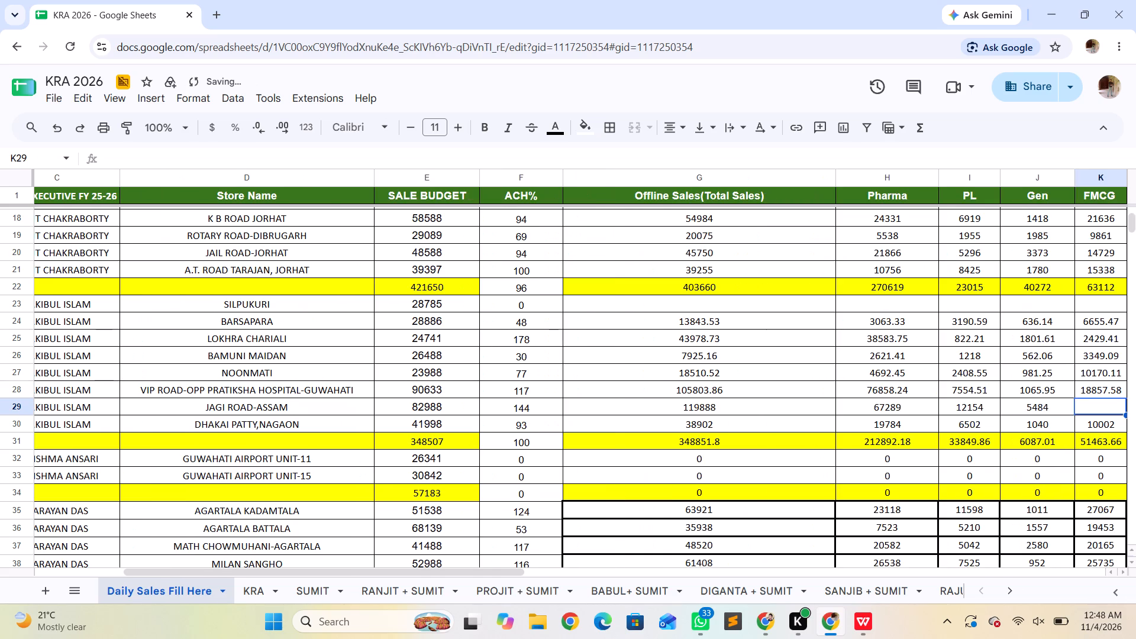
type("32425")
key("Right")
Copy JAGI ROAD-ASSAM's FMCG figure and enter its Sur 401, ONE CARD 3, HD Bill 0, HD BILL VALUE 0 and CIRCLE ENROLLMENT 7.
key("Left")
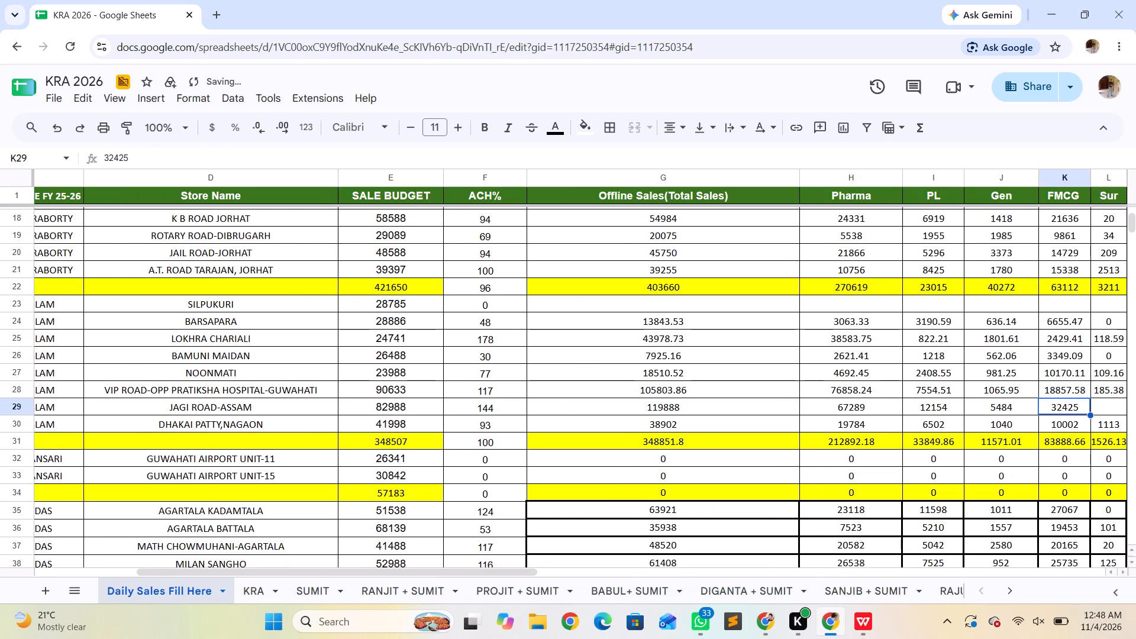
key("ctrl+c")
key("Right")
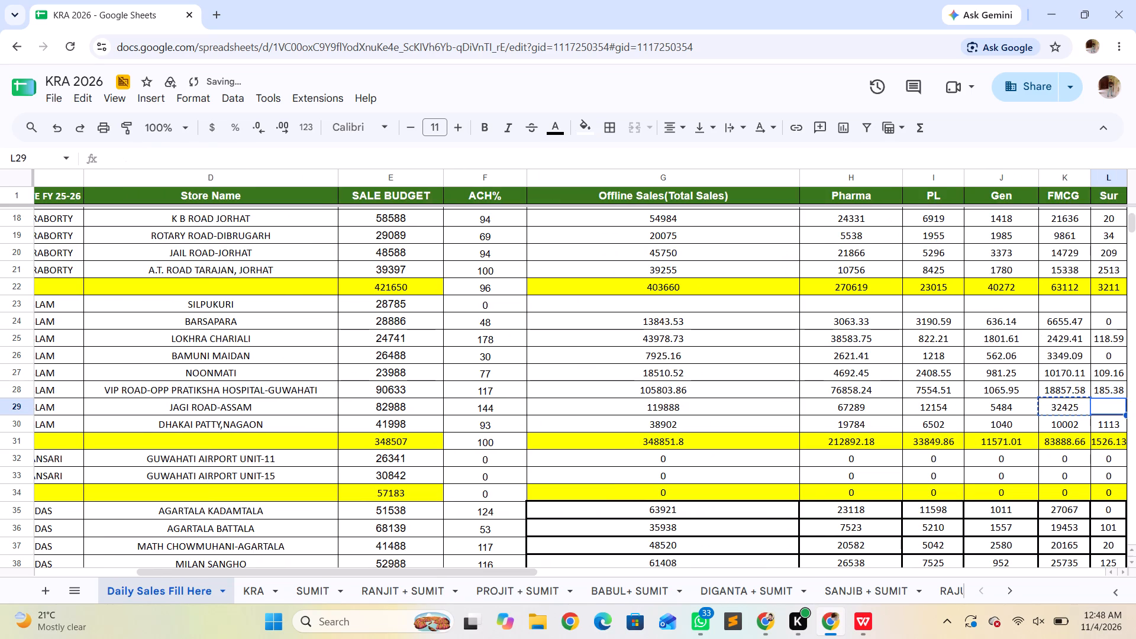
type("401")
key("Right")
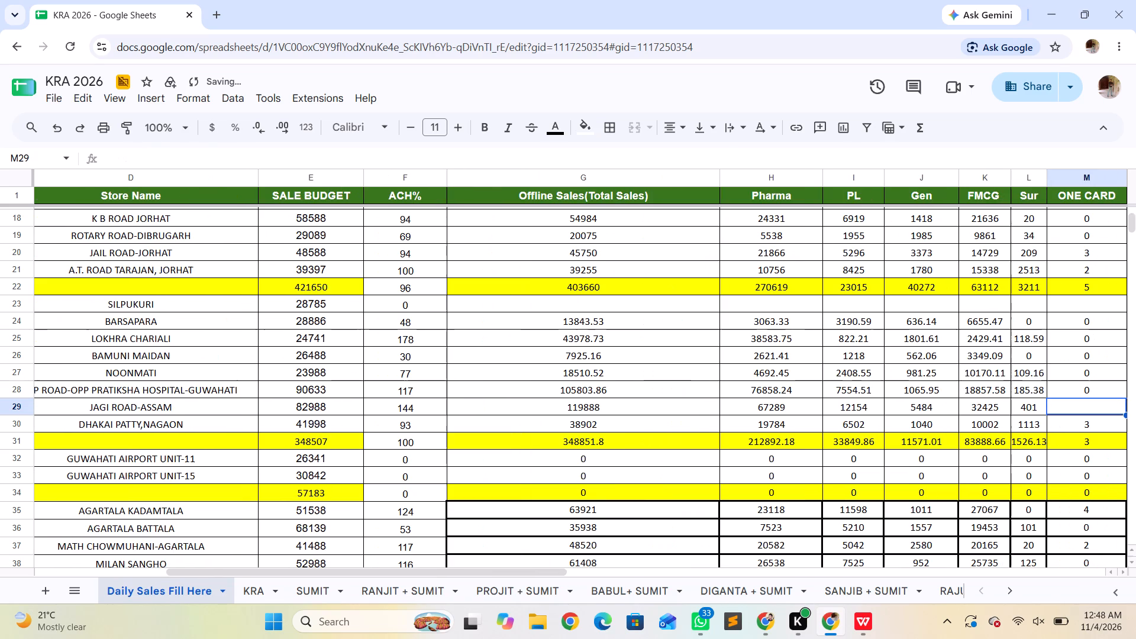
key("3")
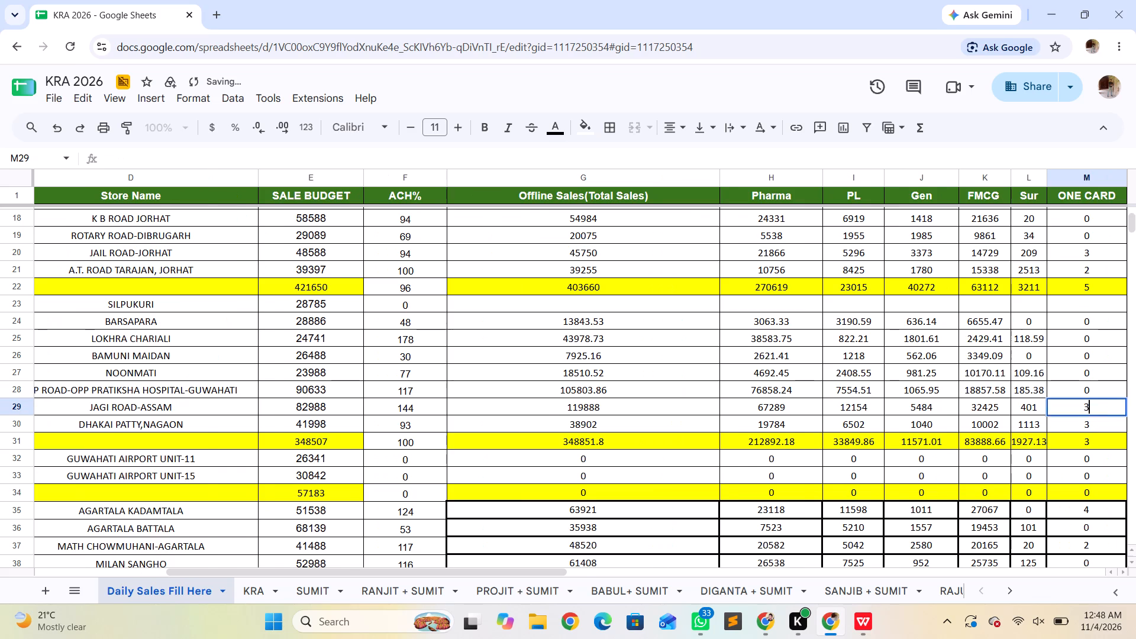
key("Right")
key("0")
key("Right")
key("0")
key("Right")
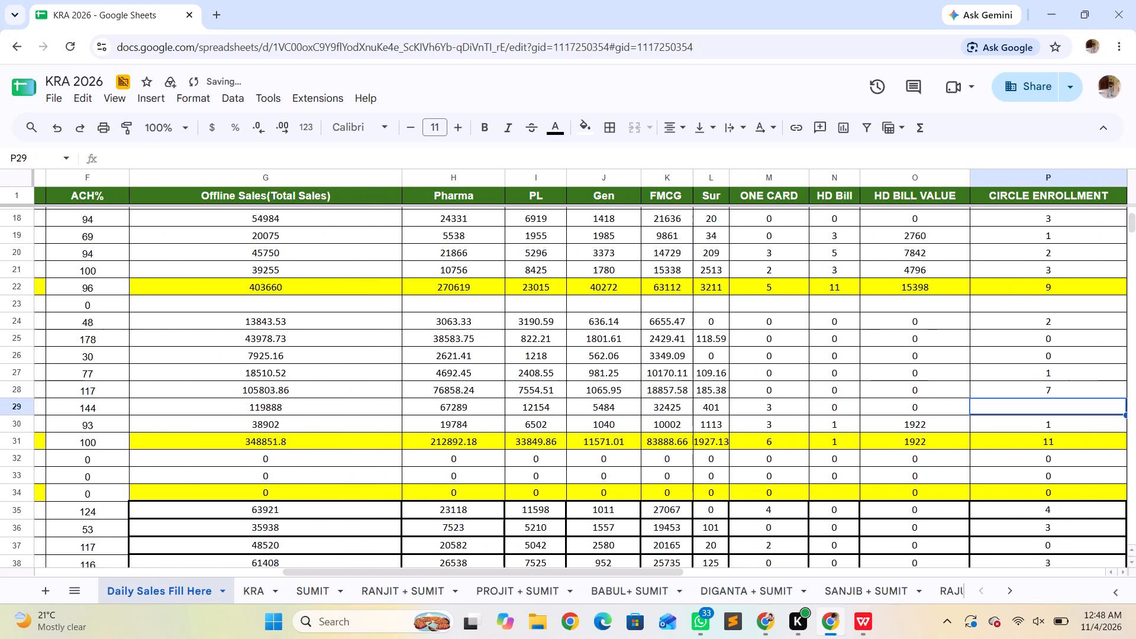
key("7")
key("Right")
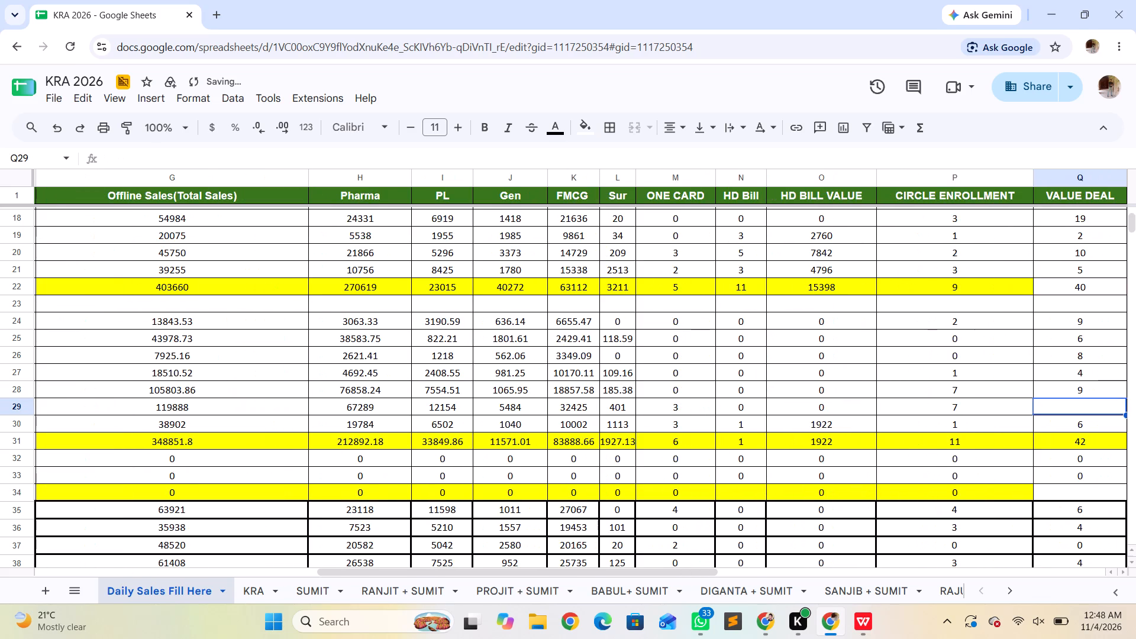
Enter JAGI ROAD-ASSAM's VALUE DEAL 10, BILL COUNT 246 and ONLINE FMCG 0, pasting the copied 32425 as OFFLINE FMCG.
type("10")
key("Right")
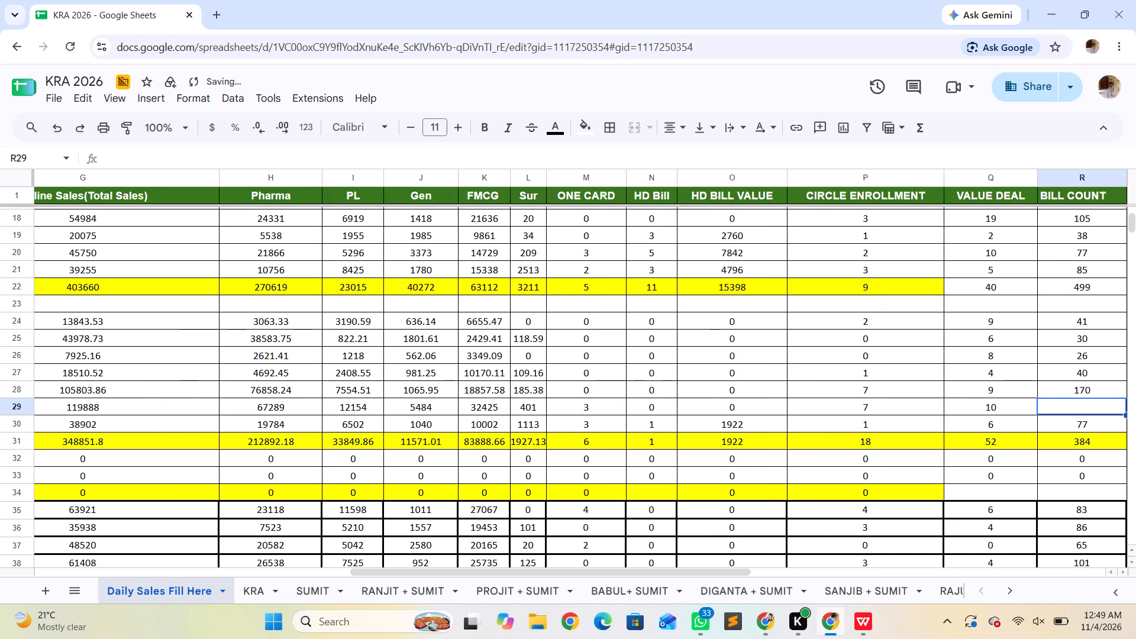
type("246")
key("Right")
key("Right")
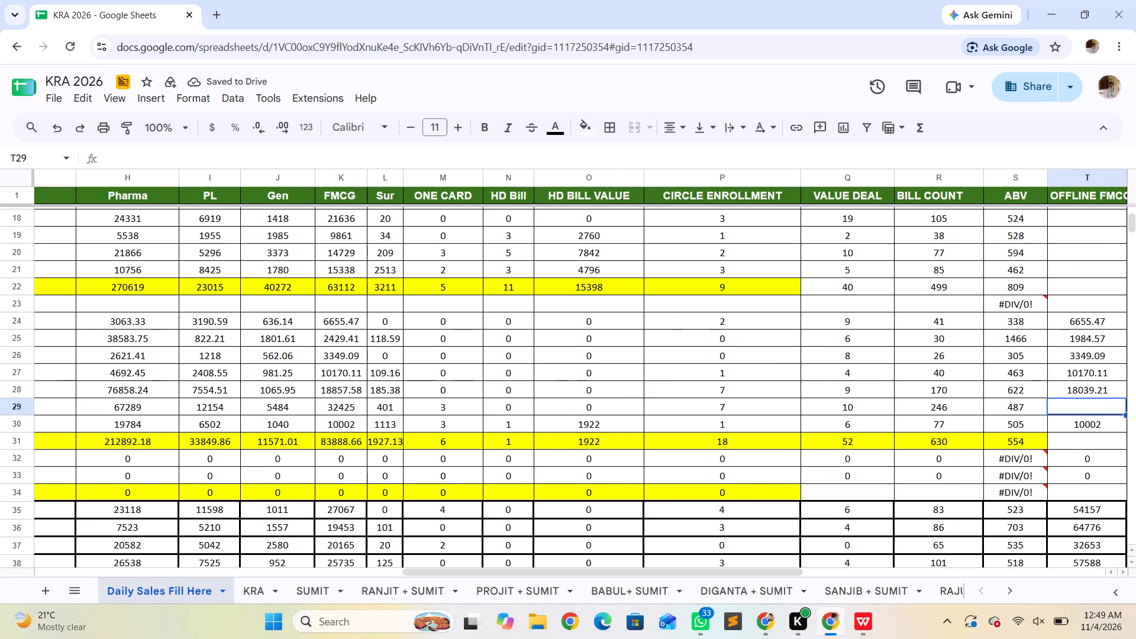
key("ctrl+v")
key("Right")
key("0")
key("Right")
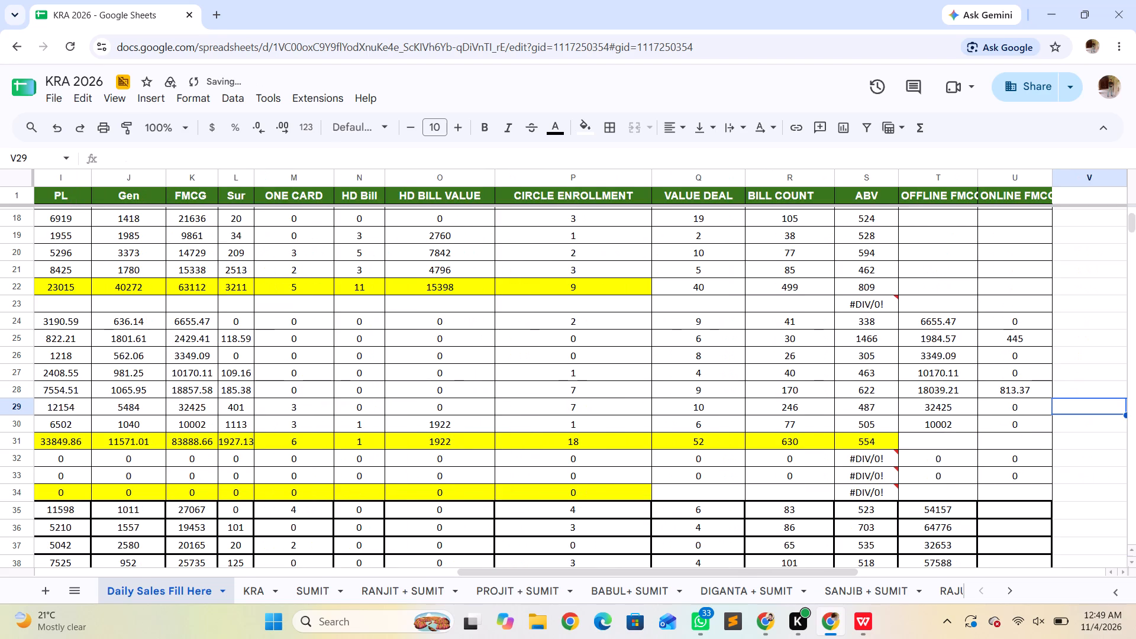
For SILPUKURI, enter Offline Sales 26046.70, Pharma 6629.50, PL 11337.39, Gen 364.56 and FMCG 7511.55.
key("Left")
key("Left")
key("Left")
key("Left")
key("Left")
key("Left")
key("Left")
key("Left")
key("Left")
key("Left")
key("Left")
key("Left")
key("Left")
key("Left")
key("Left")
key("Left")
key("Left")
key("Left")
key("Left")
key("Left")
key("Right")
key("Right")
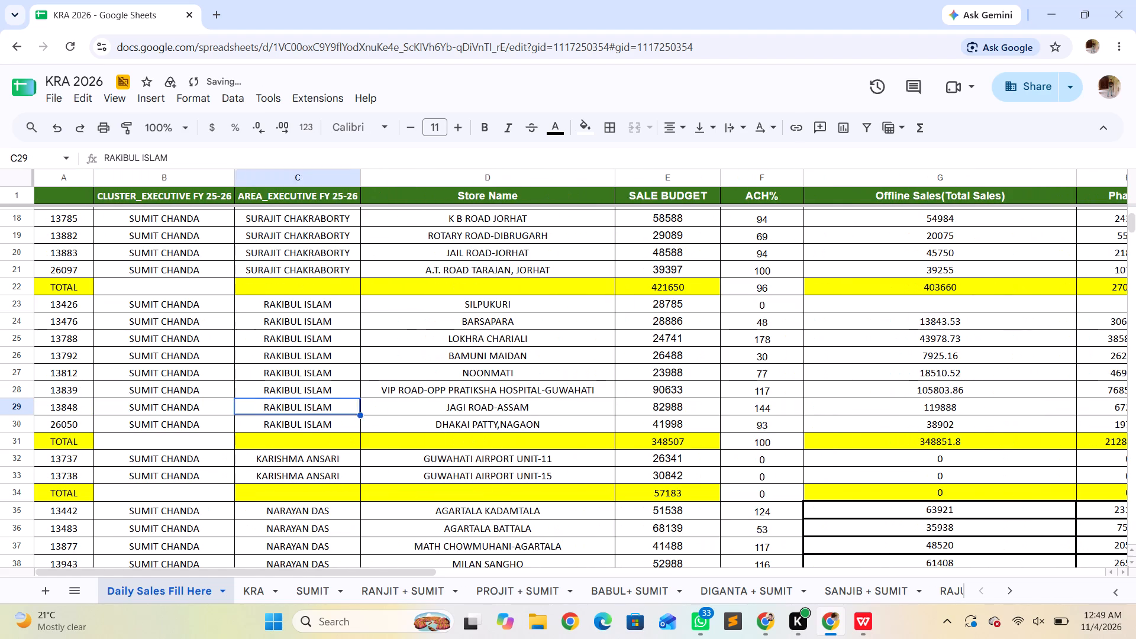
key("Right")
key("Up")
key("Up")
key("Up")
key("Up")
key("Up")
key("Up")
key("Right")
key("Right")
key("Right")
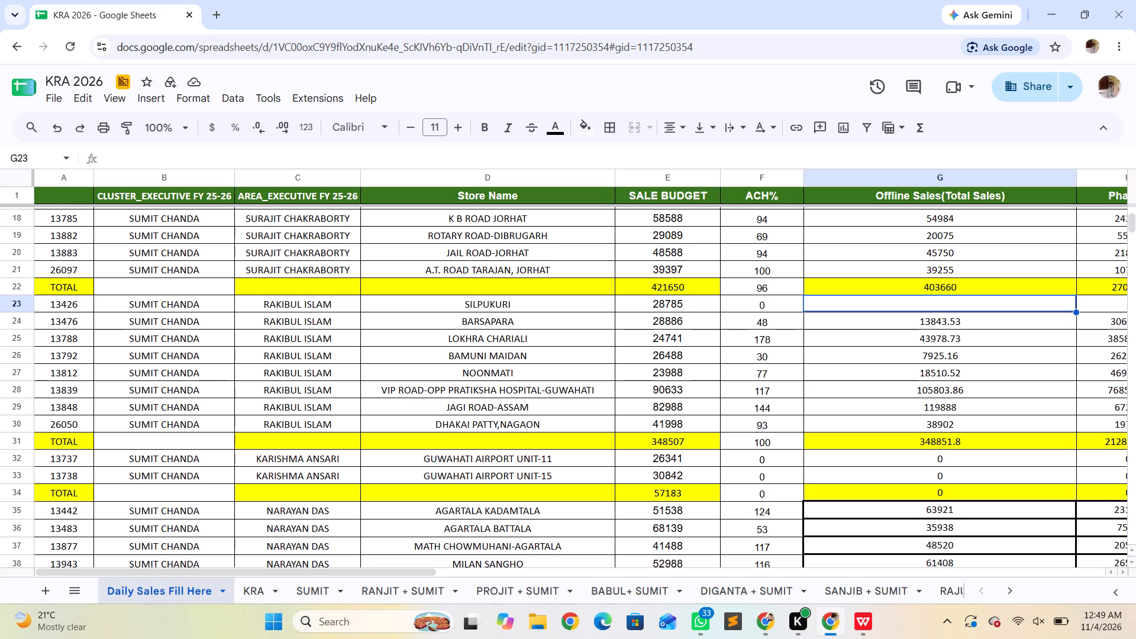
type("26046.70")
key("Right")
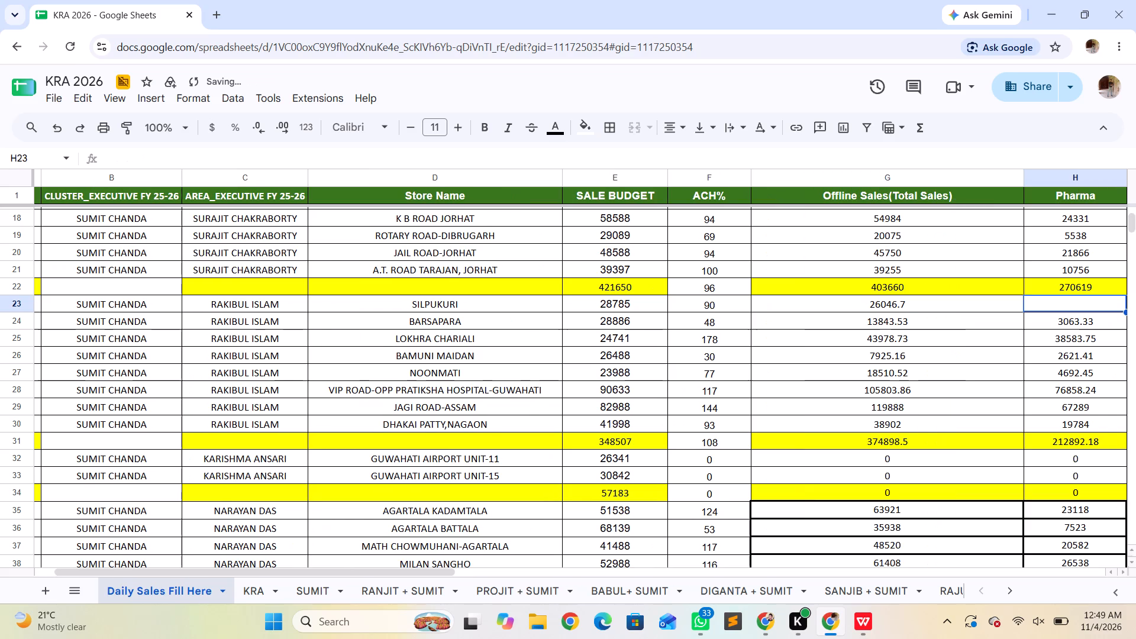
type("6629.50")
key("Right")
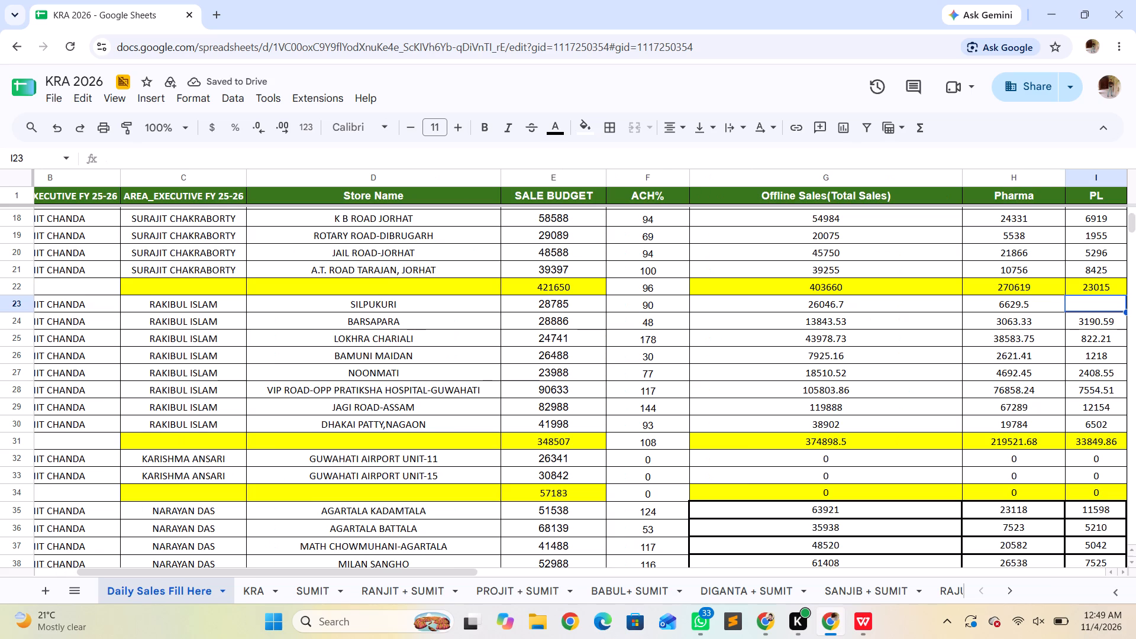
type("11337.39")
key("Right")
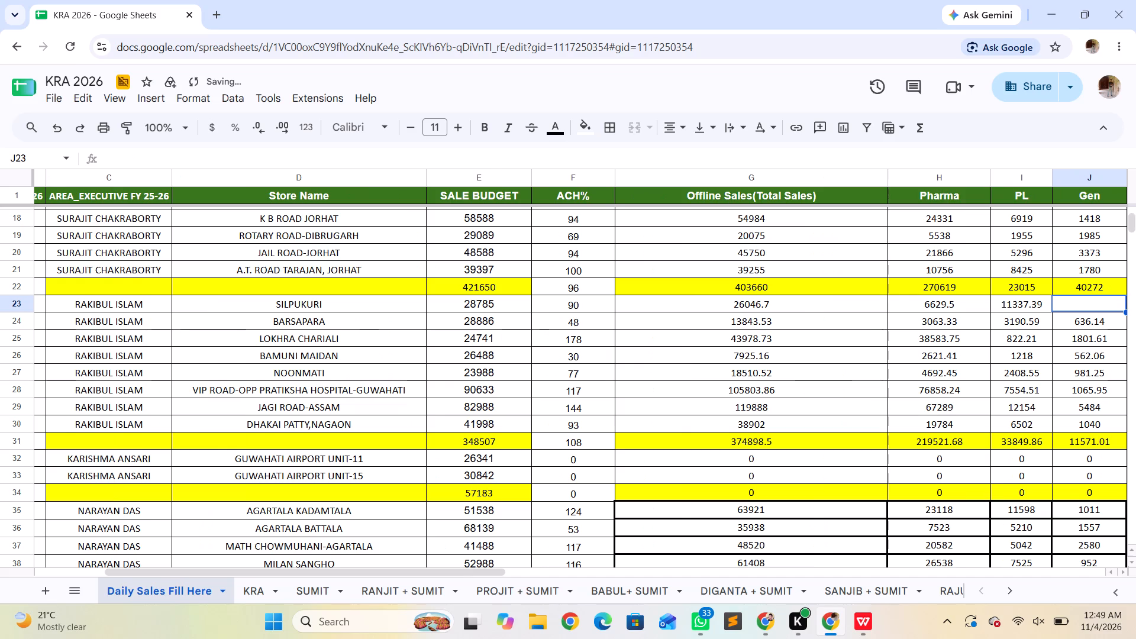
type("364.56")
key("Right")
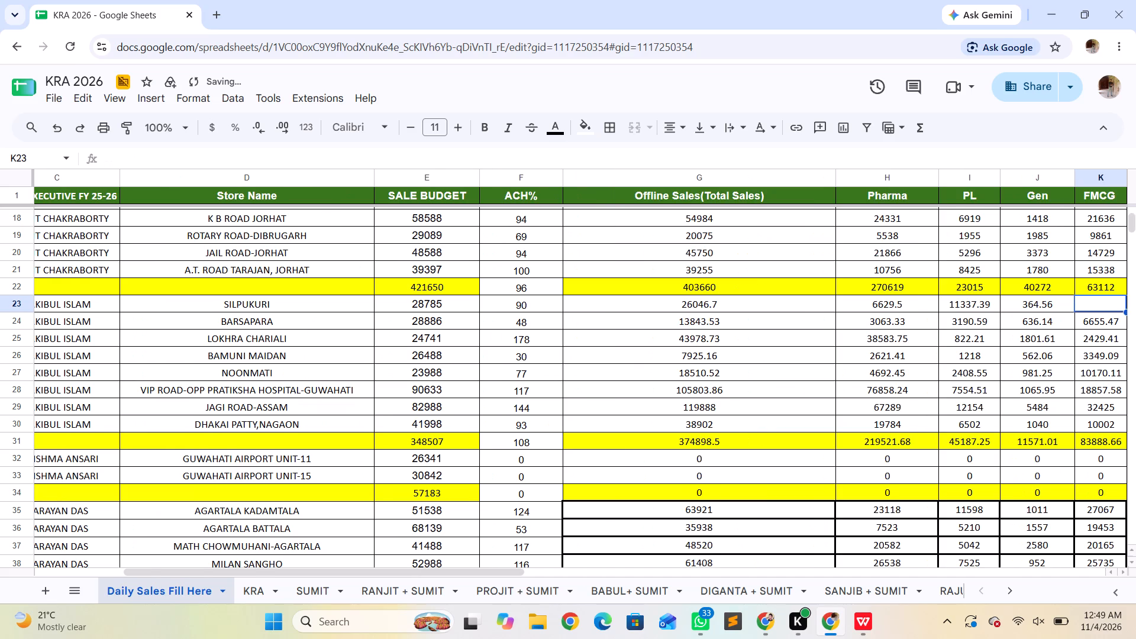
type("7511.55")
key("Right")
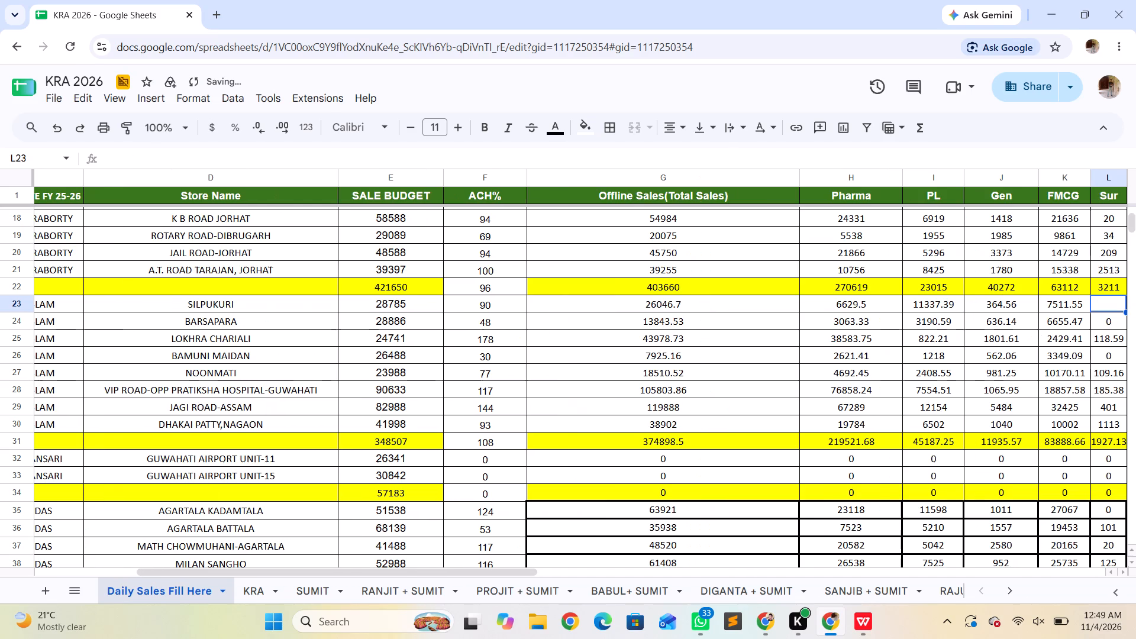
Copy SILPUKURI's FMCG figure and enter its Sur 203.70, ONE CARD 3, HD Bill 2, HD BILL VALUE 274 and CIRCLE ENROLLMENT 0.
key("Left")
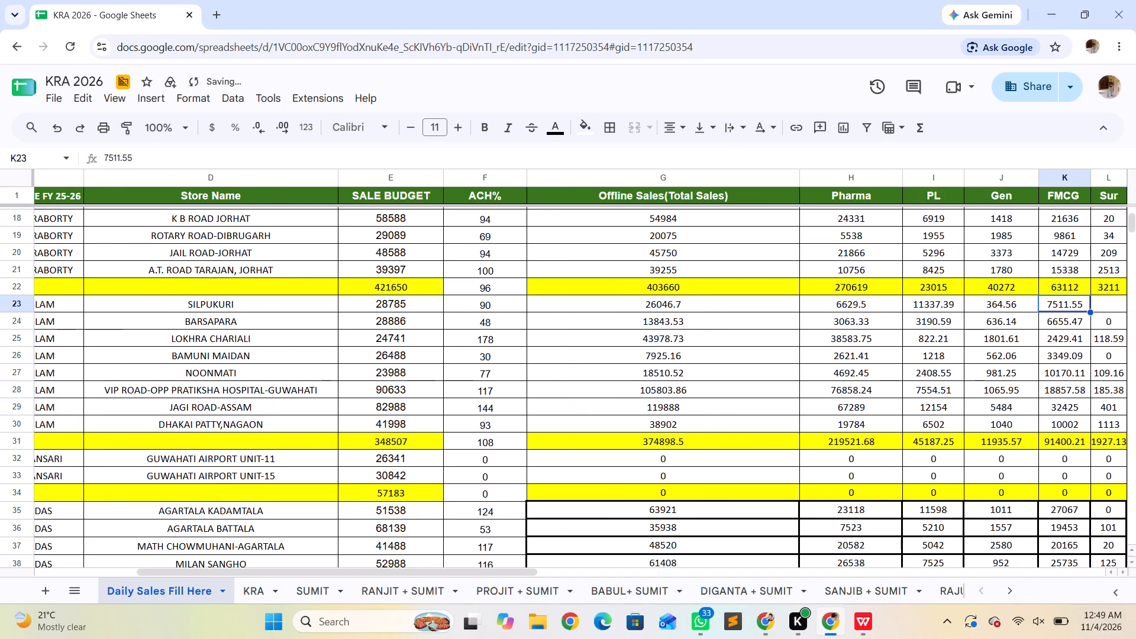
key("ctrl+c")
key("Right")
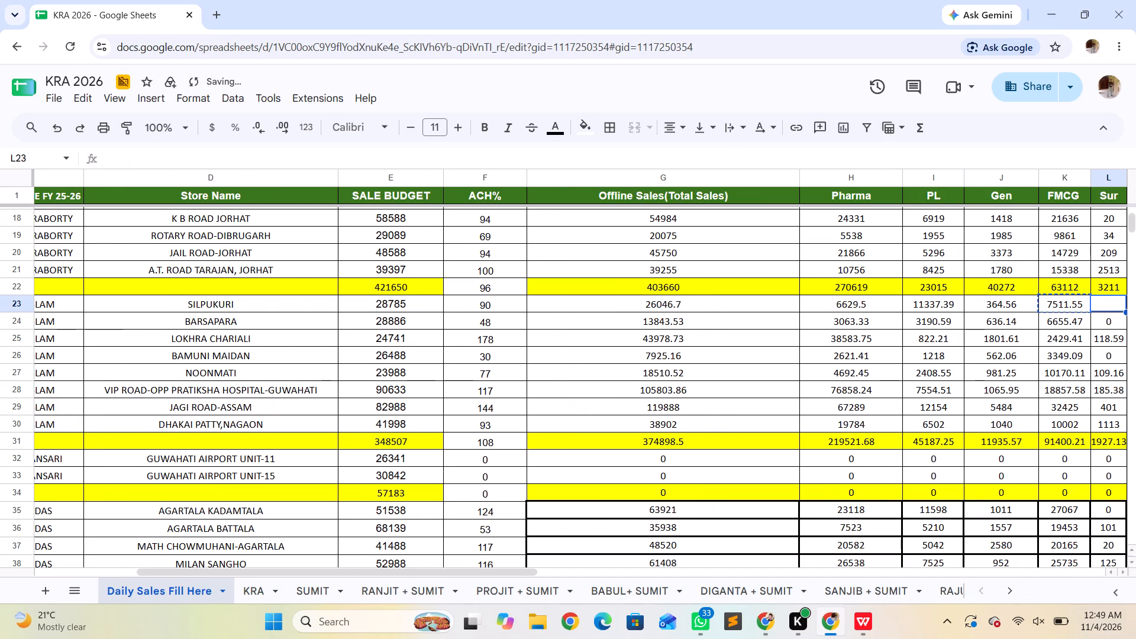
type("203.")
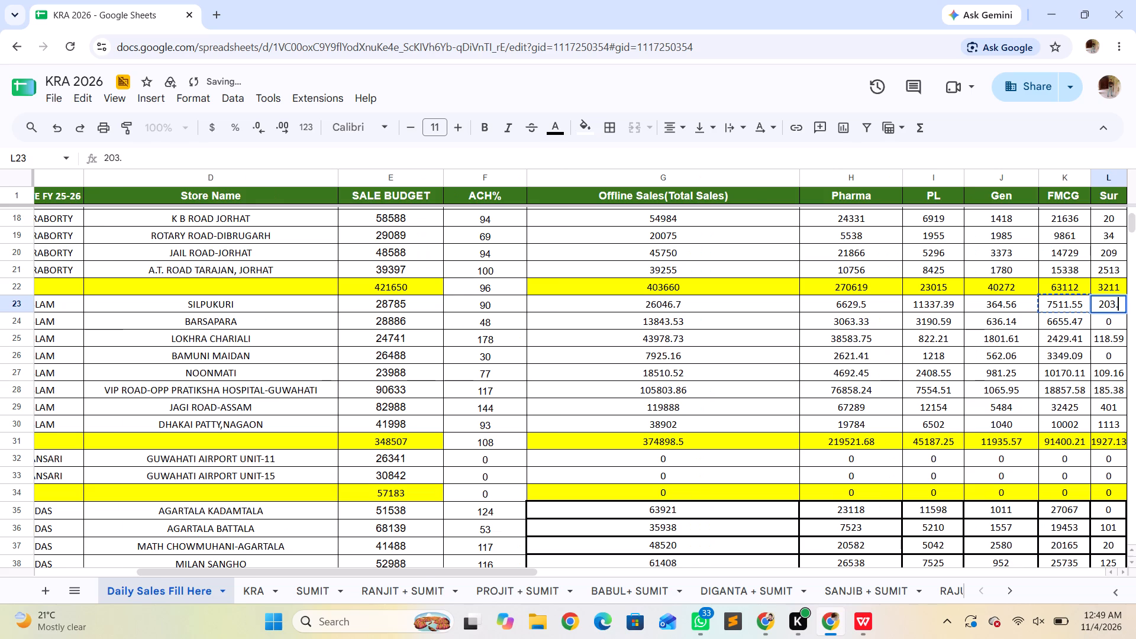
type("70")
key("Right")
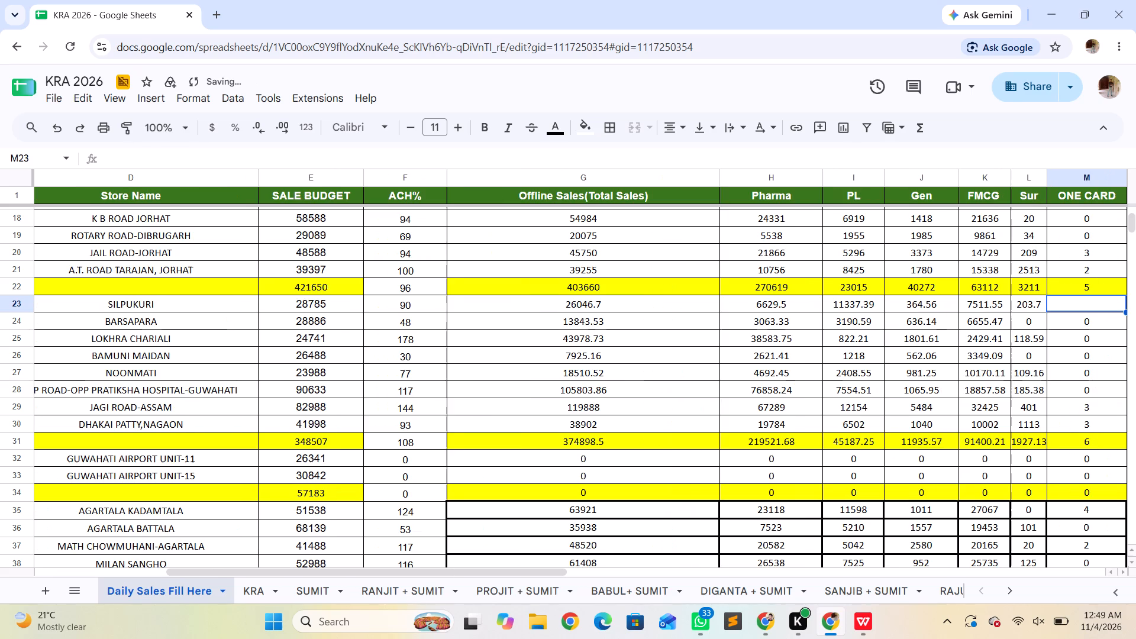
key("3")
key("Right")
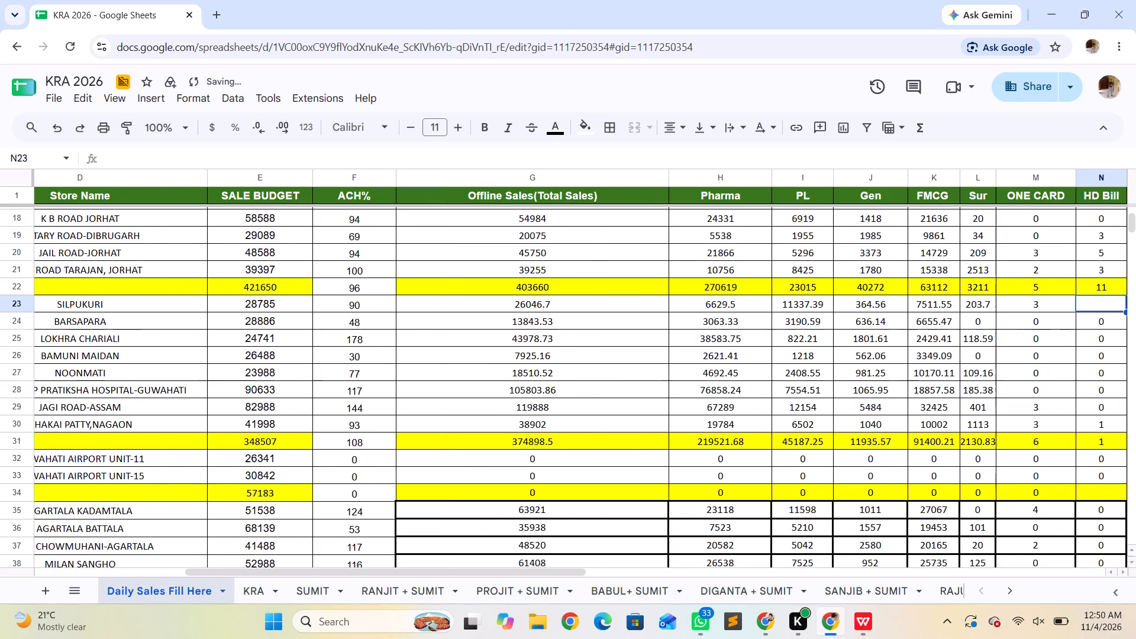
key("2")
key("Right")
type("274")
key("Right")
key("0")
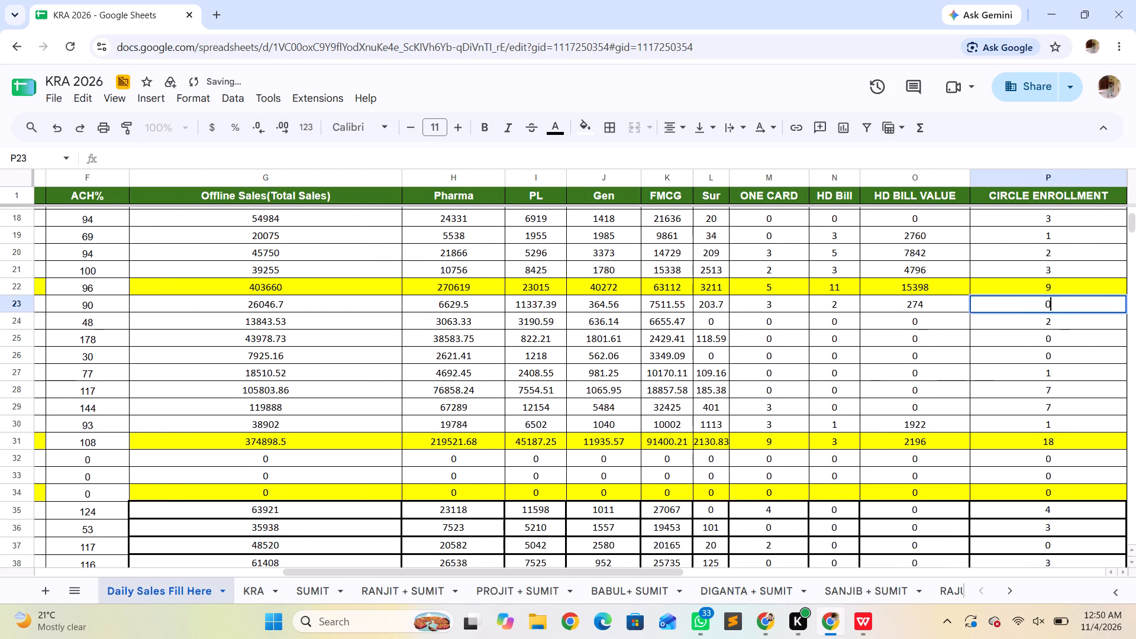
key("Right")
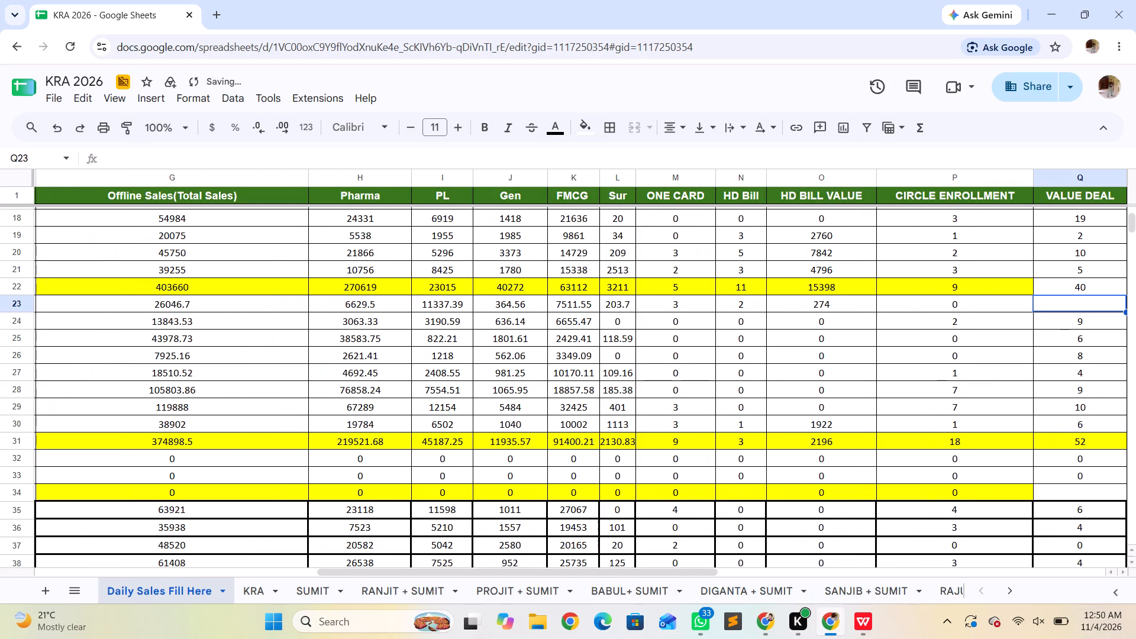
Enter SILPUKURI's VALUE DEAL 5, BILL COUNT 42 and ONLINE FMCG 0, pasting the copied 7511.55 as OFFLINE FMCG.
key("5")
key("Right")
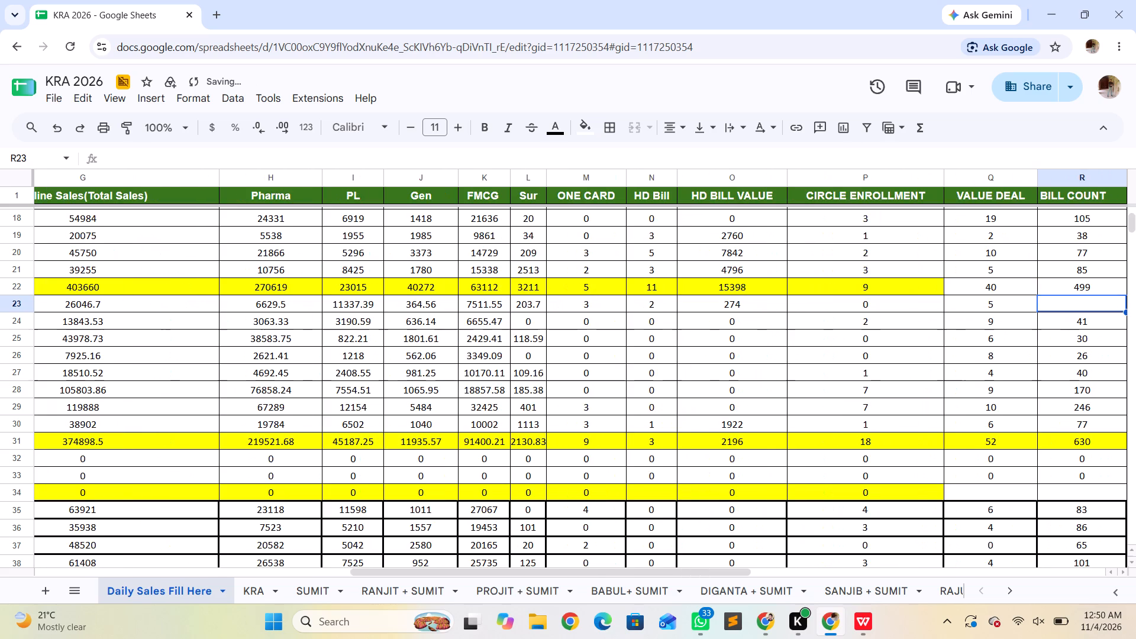
type("42")
key("Right")
key("Right")
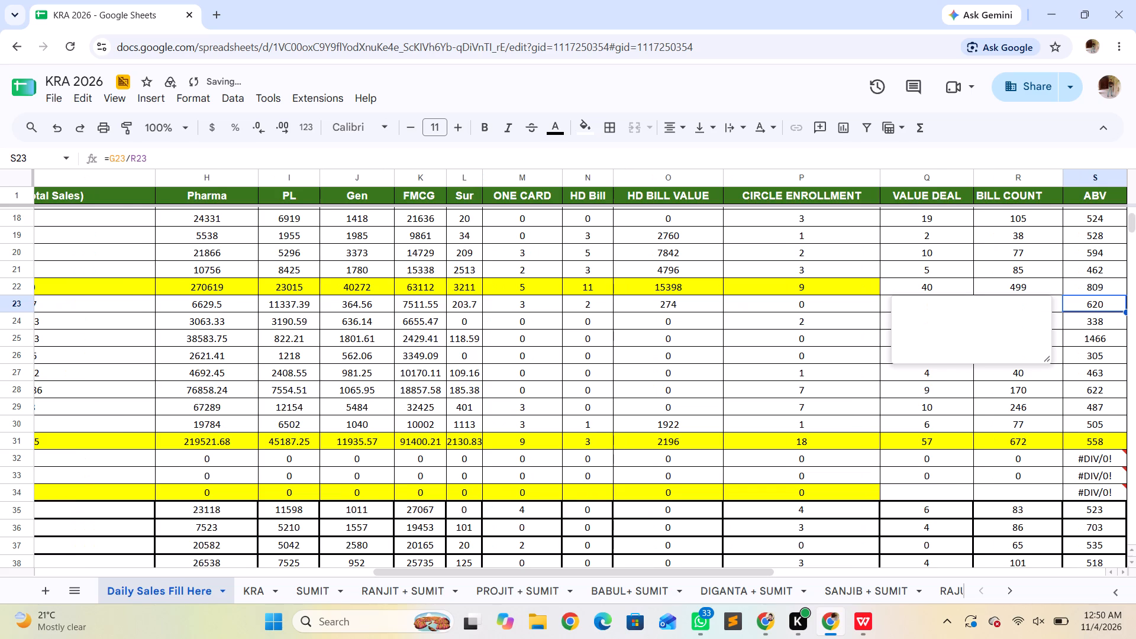
key("ctrl+v")
key("Right")
key("0")
key("Right")
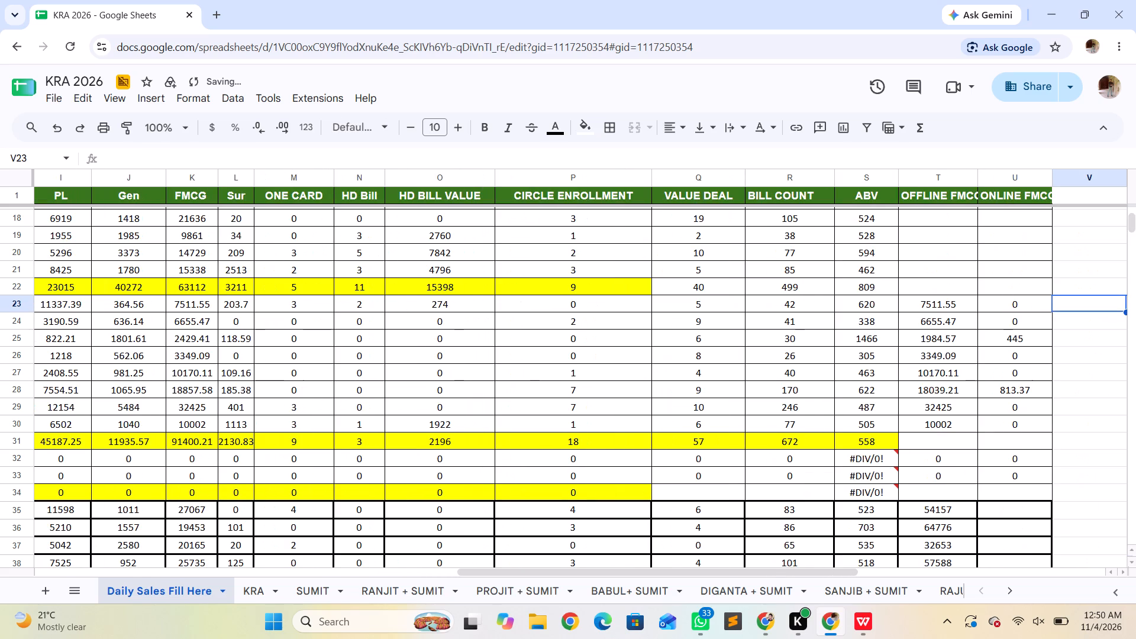
Review the daily sales rows from SILPUKURI to DHAKAI PATTY,NAGAON across their columns, along with the surrounding store groups.
key("Left")
key("Left")
key("Left")
key("Left")
key("Left")
key("Left")
key("Left")
key("Left")
key("Left")
key("Left")
key("Left")
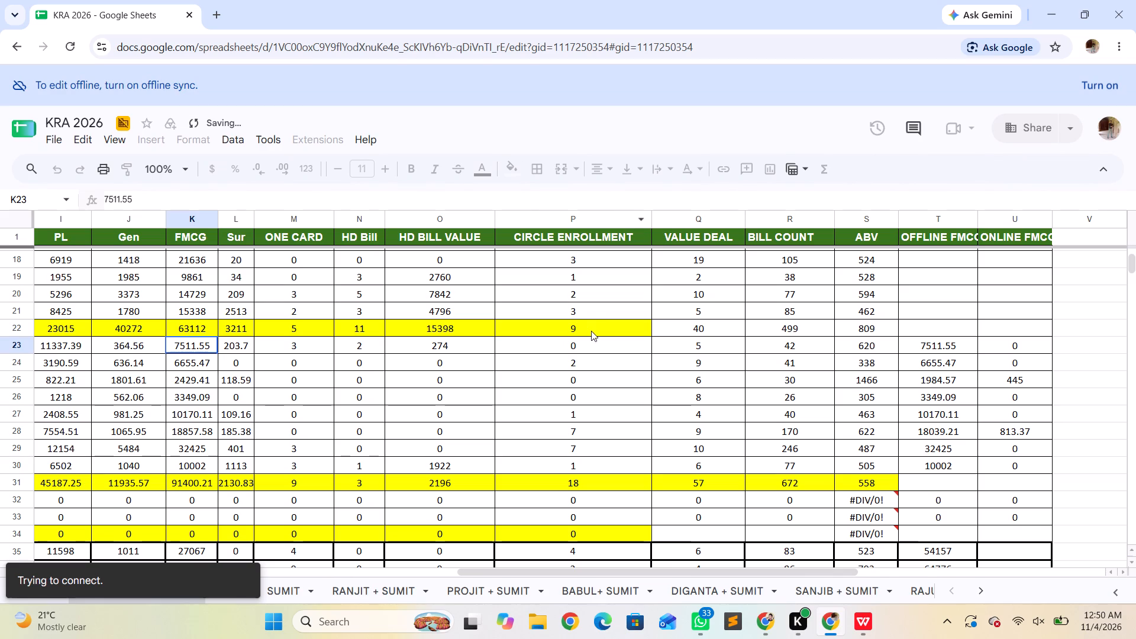
scroll(588, 397, "down", 3)
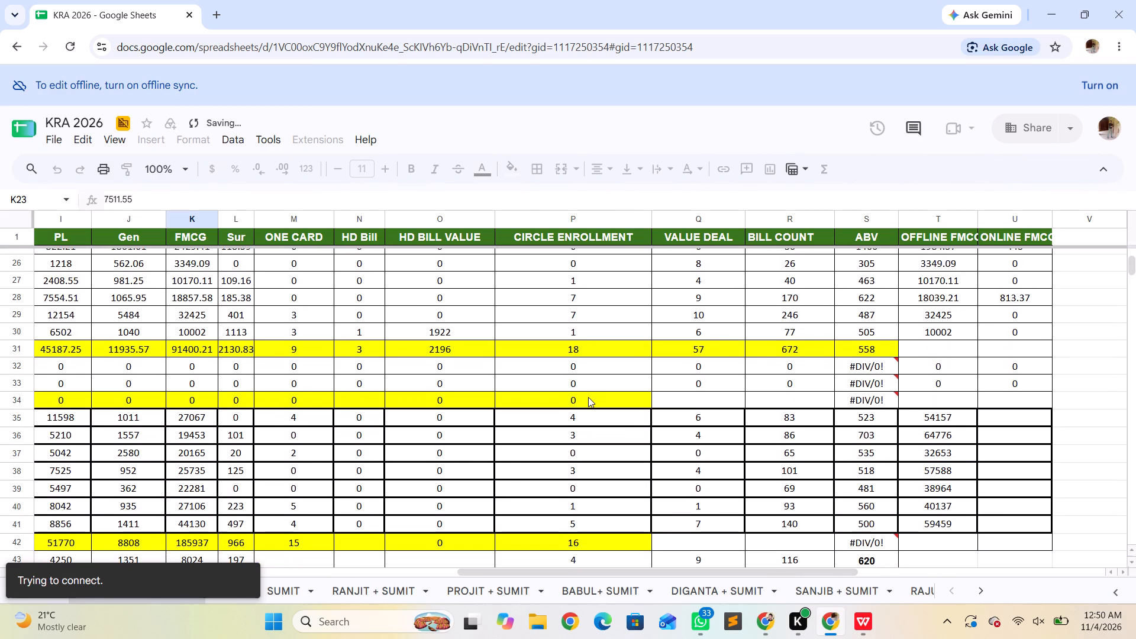
scroll(588, 397, "down", 3)
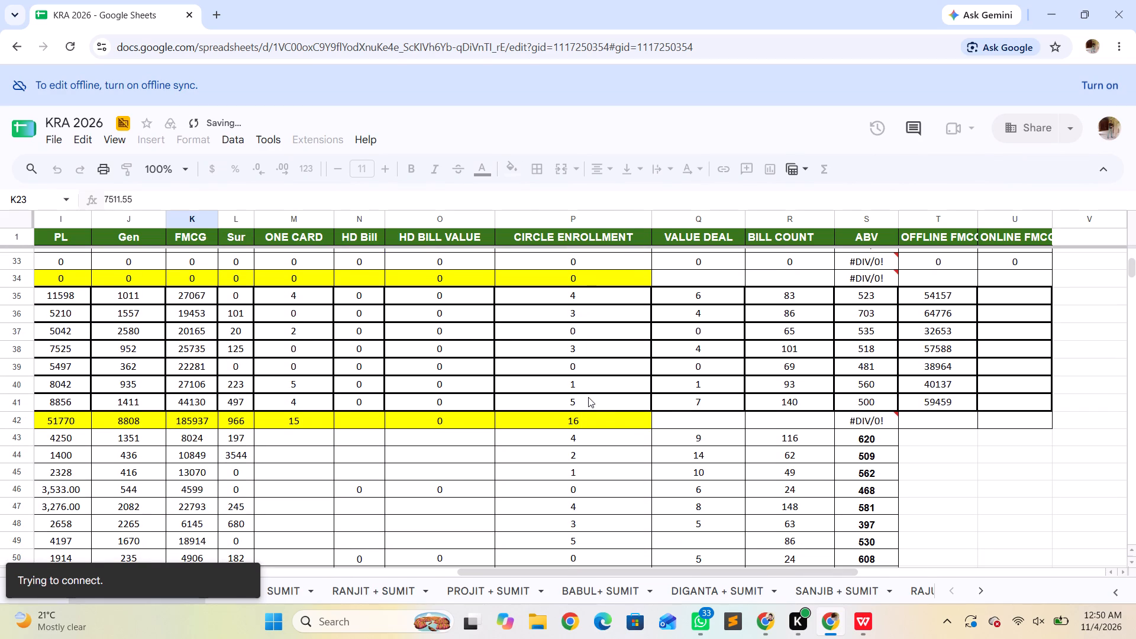
scroll(588, 397, "down", 4)
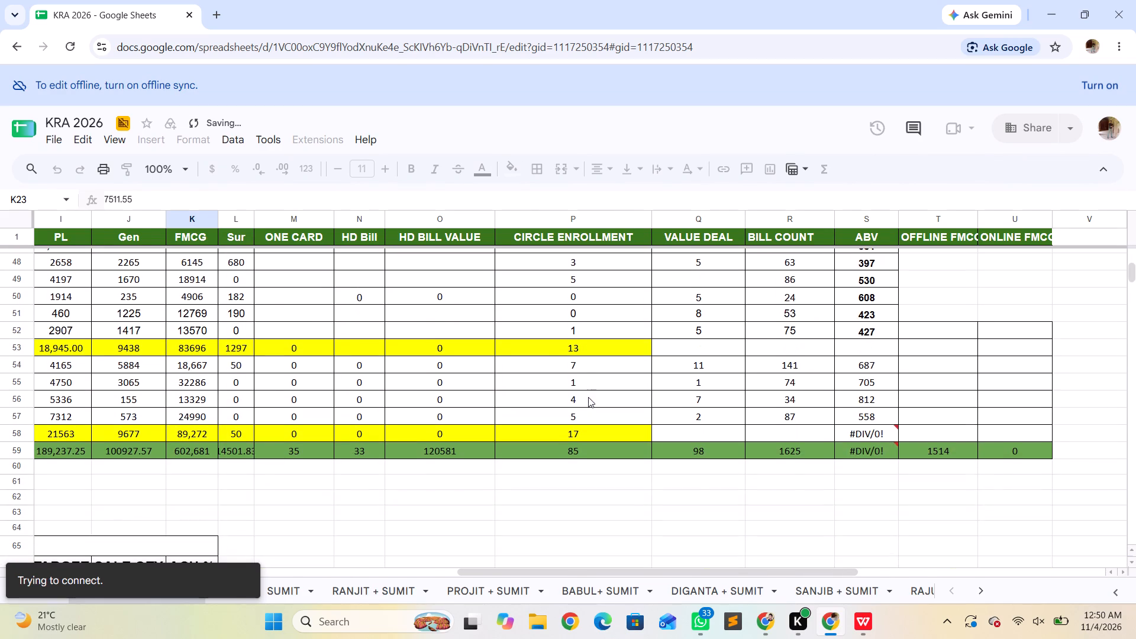
scroll(588, 397, "down", 2)
scroll(588, 397, "right", 10)
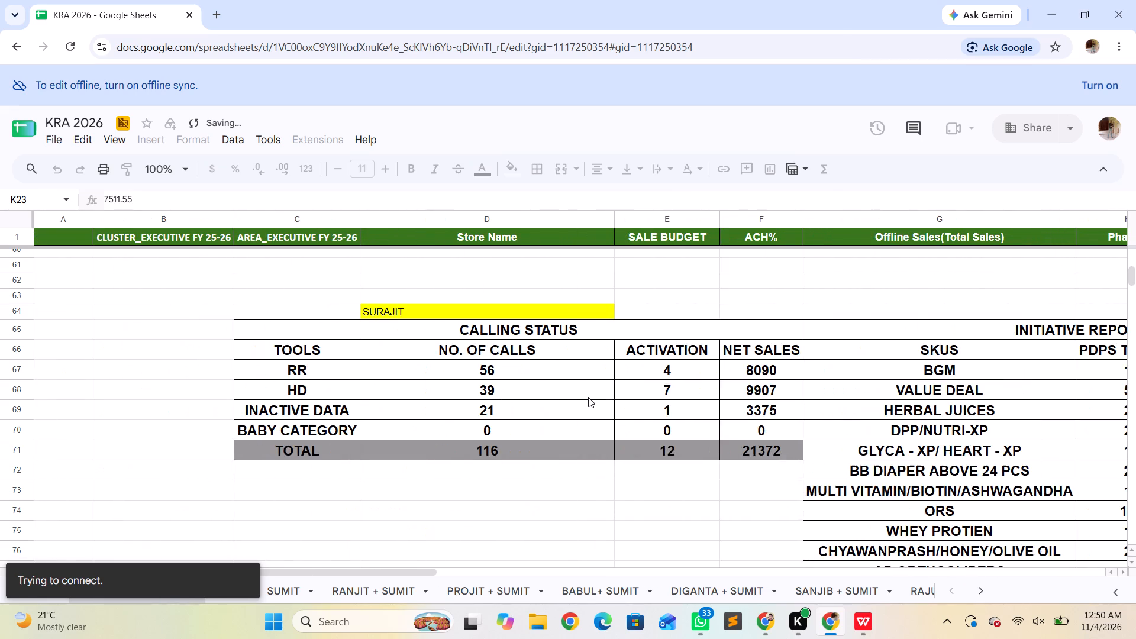
scroll(588, 397, "right", 3)
scroll(588, 397, "up", 8)
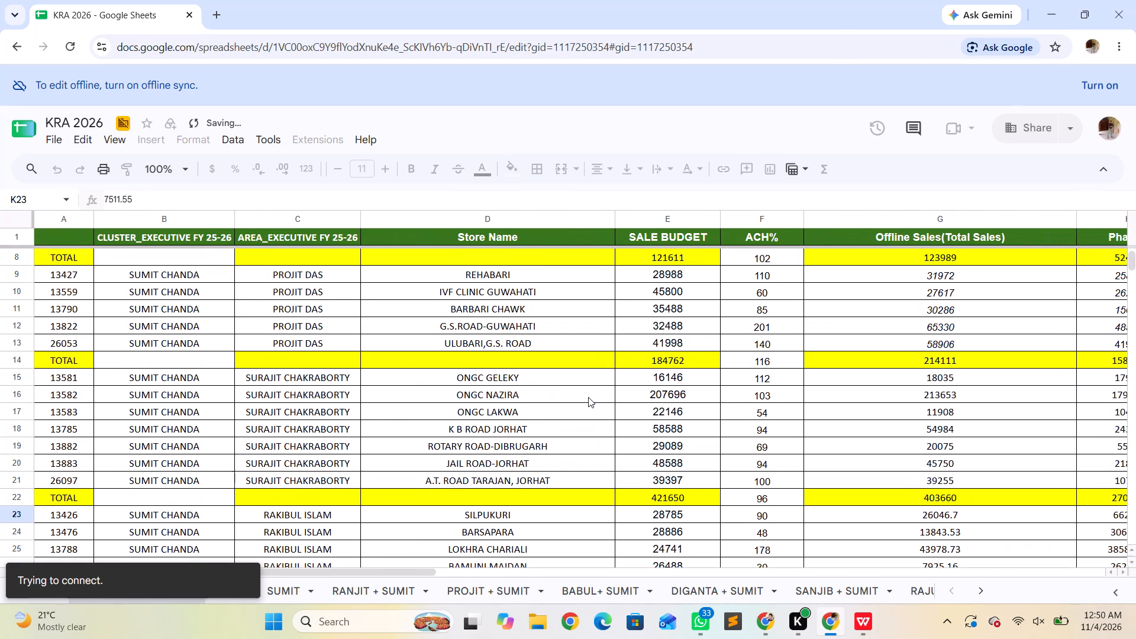
scroll(588, 397, "down", 2)
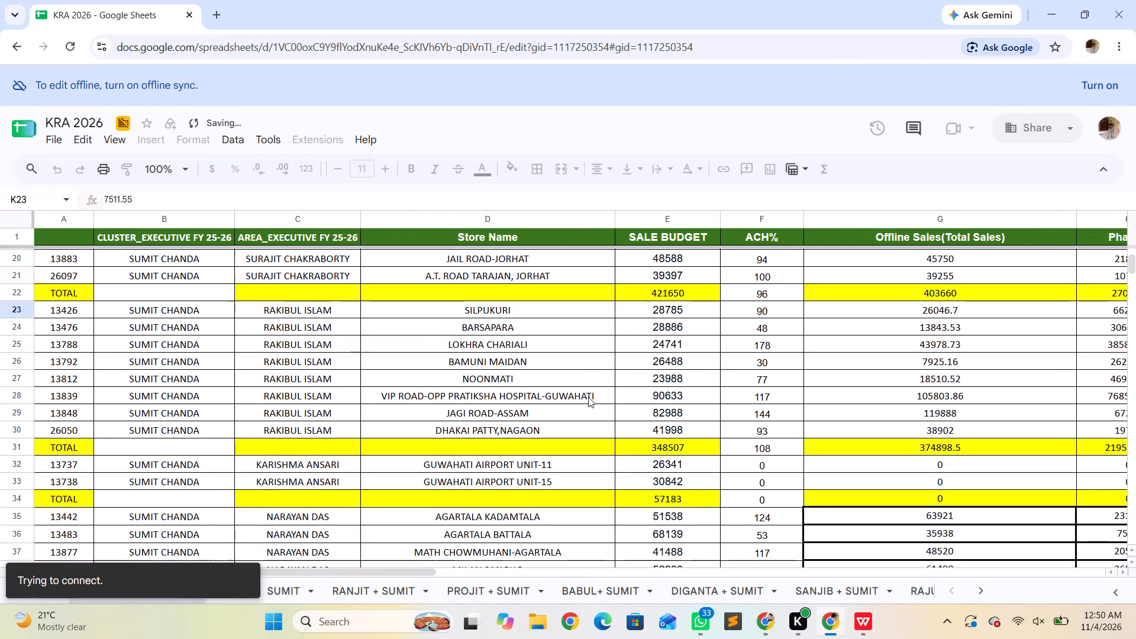
scroll(588, 397, "down", 1)
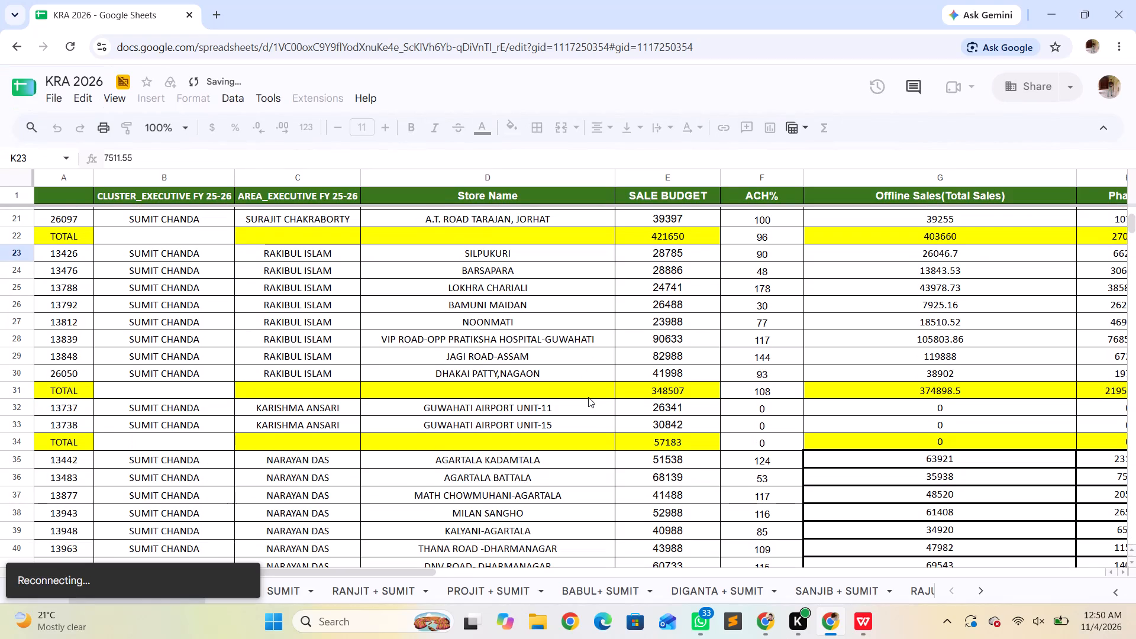
scroll(588, 397, "left", 2)
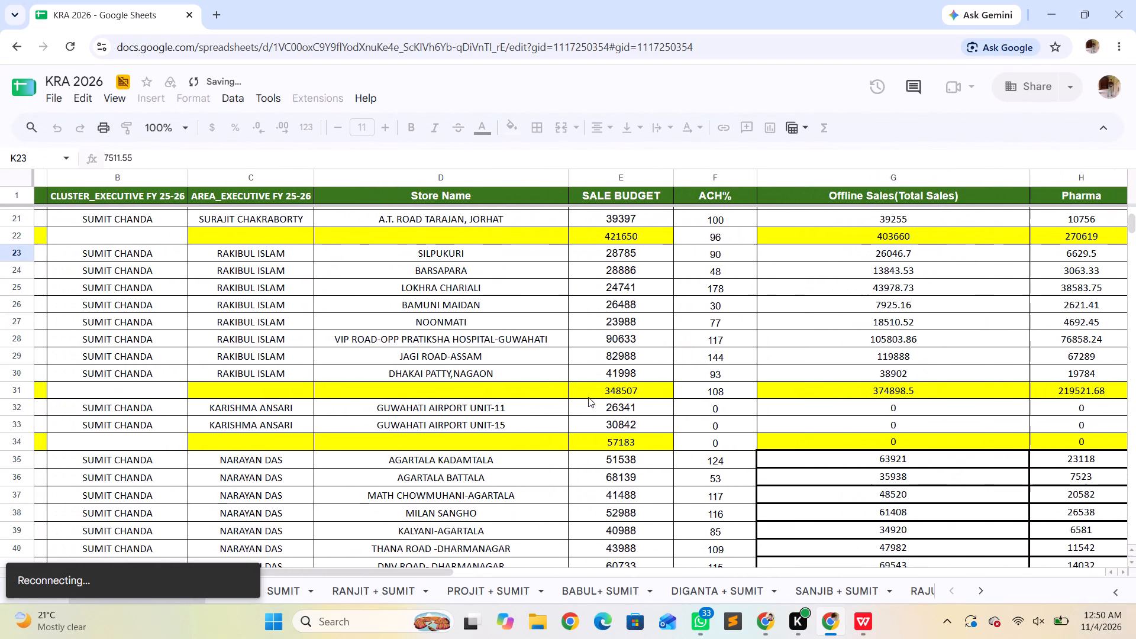
scroll(588, 397, "left", 7)
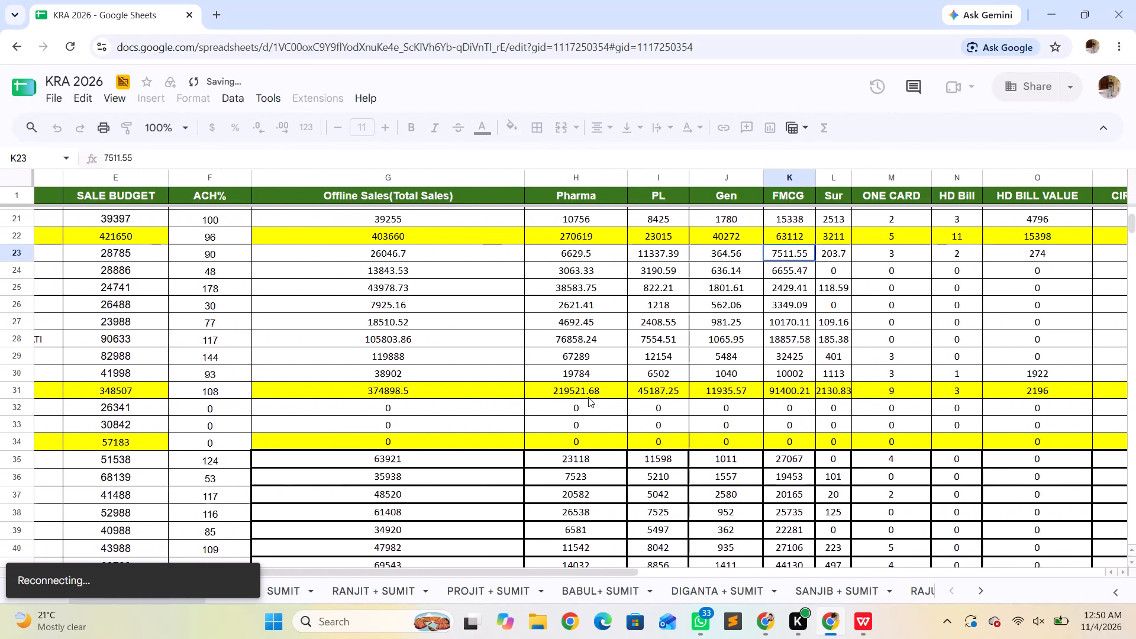
scroll(588, 397, "left", 1)
scroll(588, 397, "right", 5)
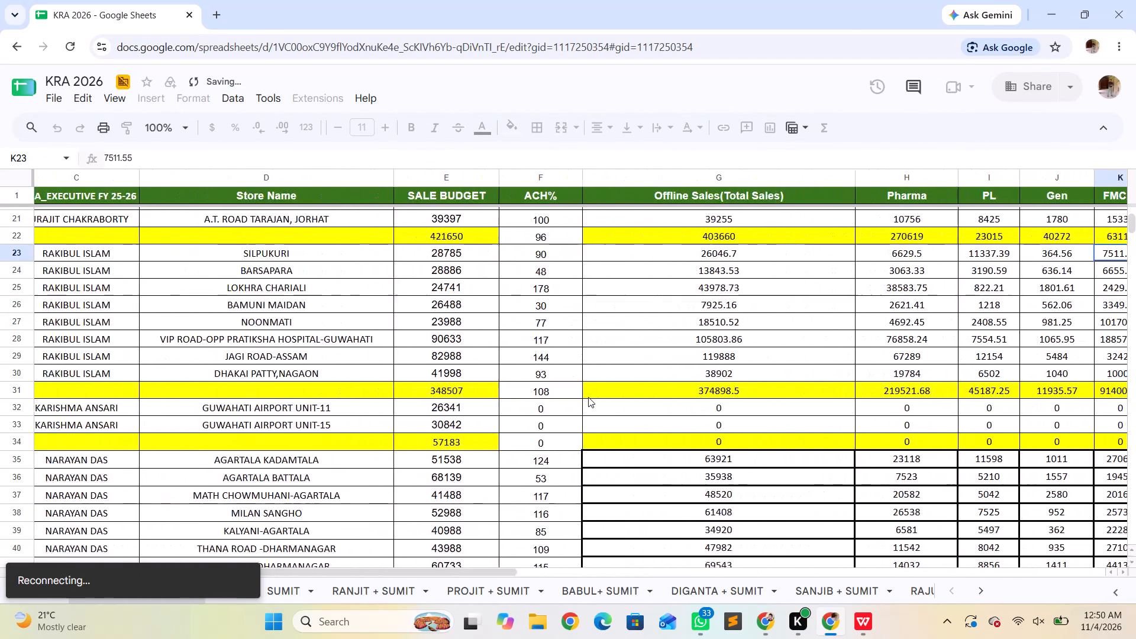
scroll(588, 397, "right", 4)
Set the VALUE DEAL SALE QTY to 54 in Rakibul's INITIATIVE REPORTS table, below the daily sales rows.
scroll(588, 397, "down", 10)
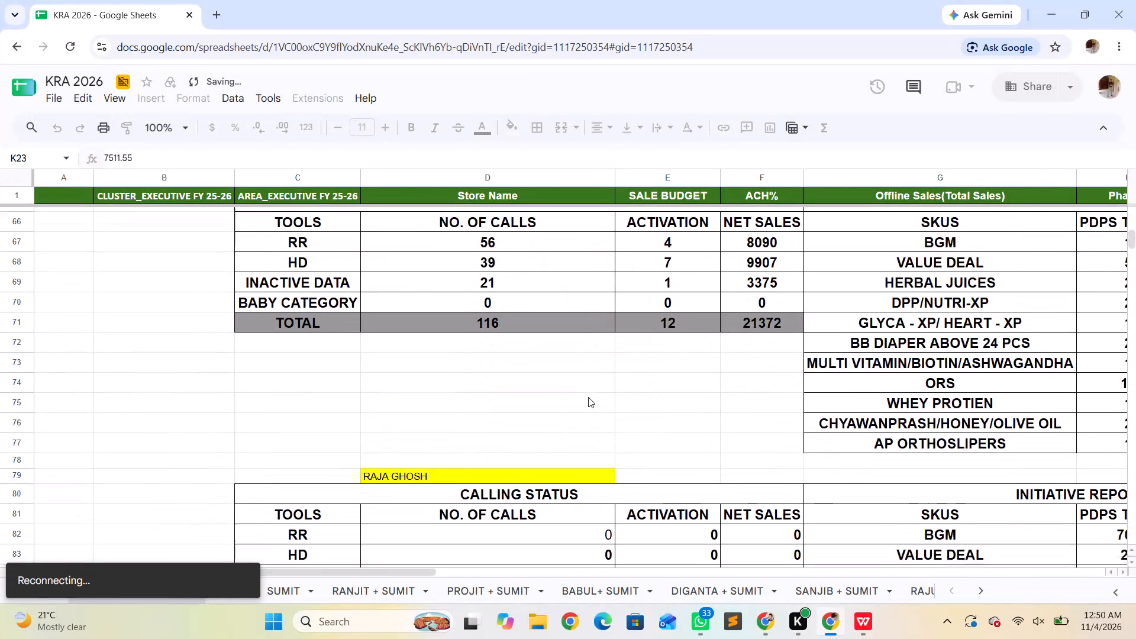
scroll(588, 397, "down", 9)
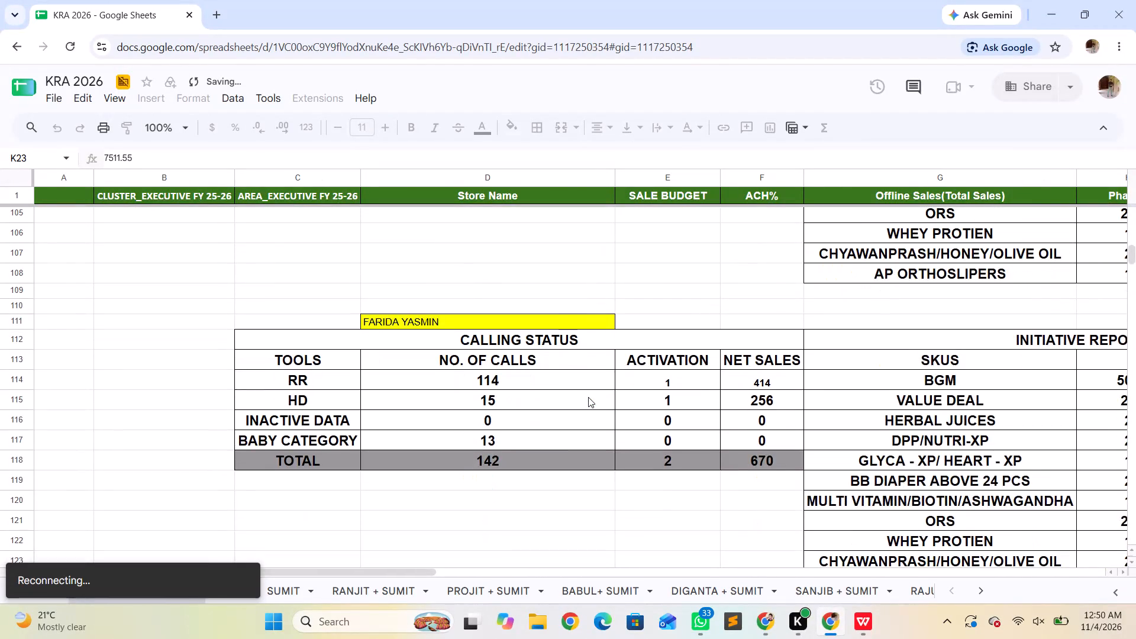
scroll(588, 397, "down", 2)
scroll(588, 397, "up", 1)
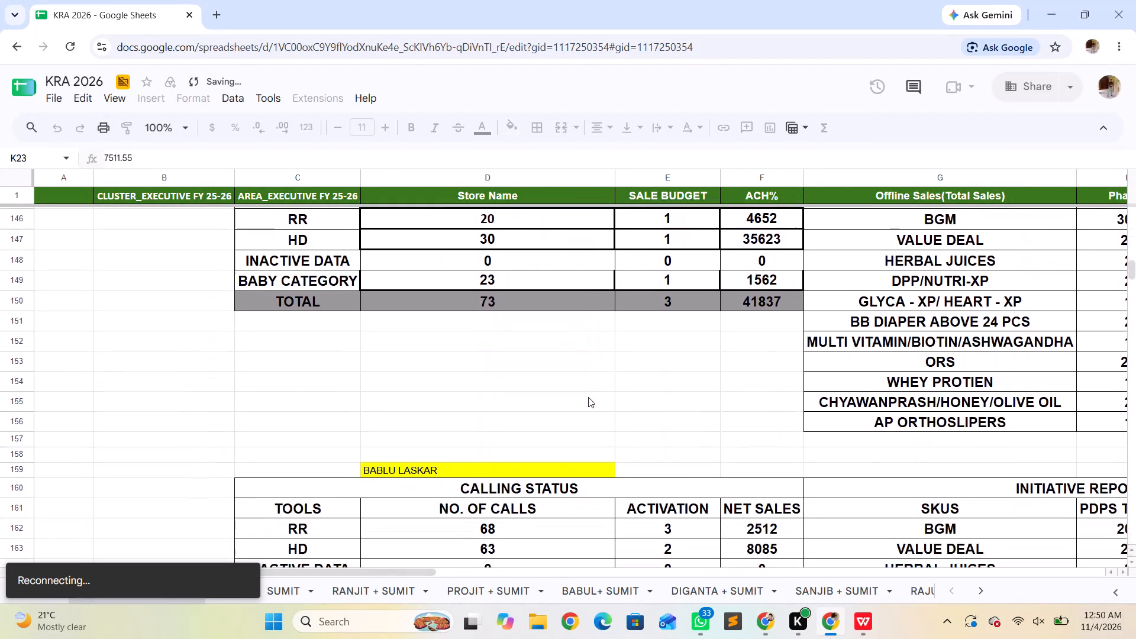
scroll(588, 397, "up", 1)
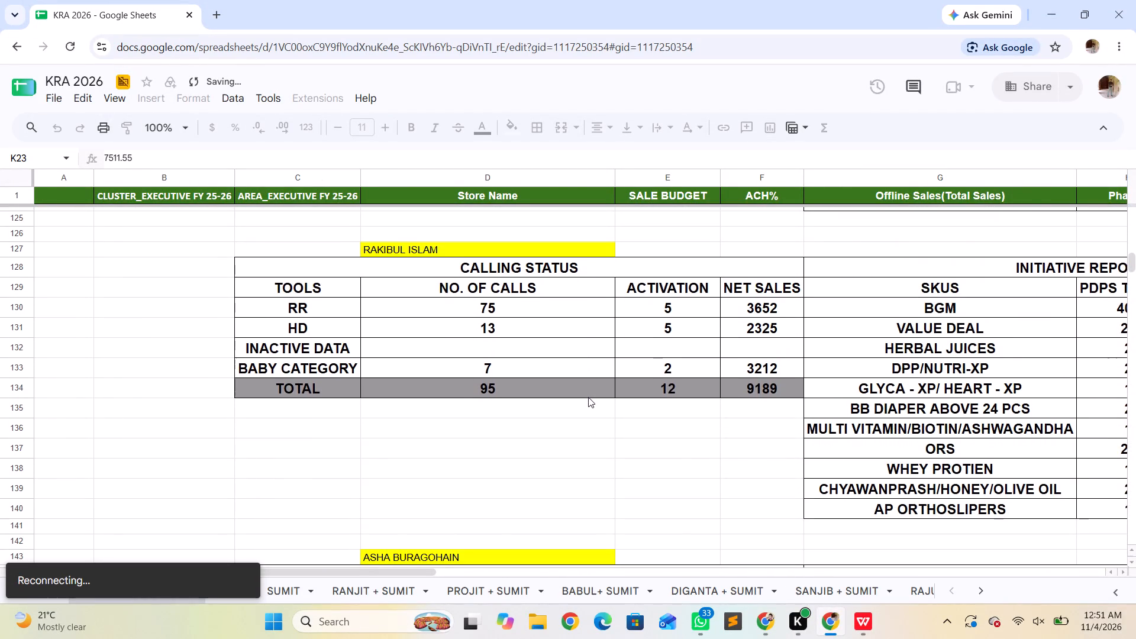
scroll(588, 397, "left", 6)
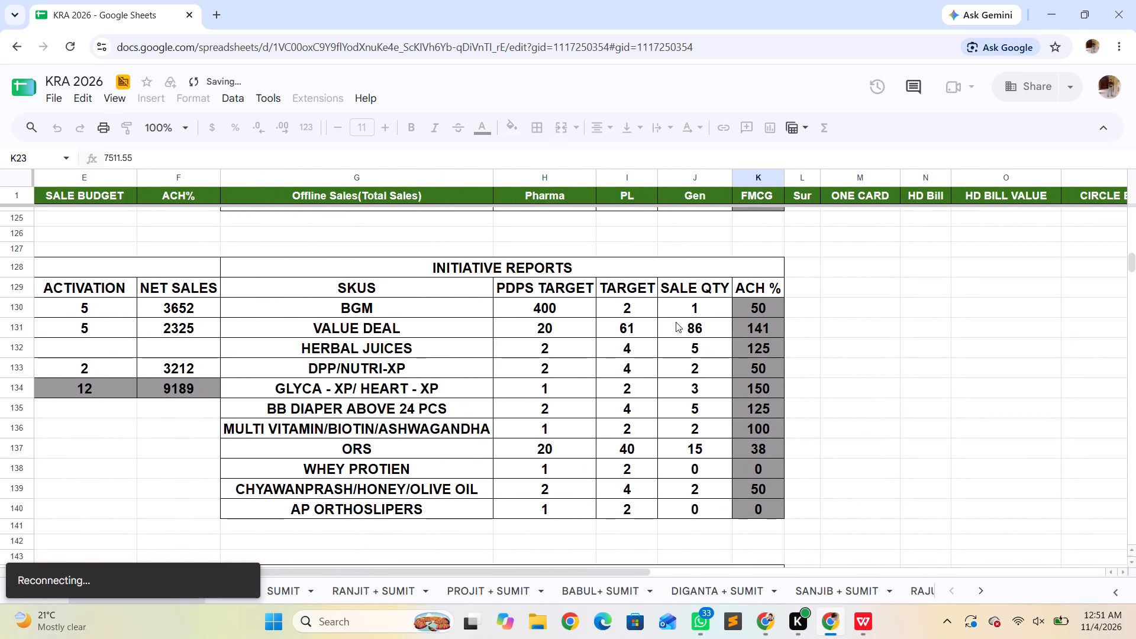
left_click(676, 322)
type("54")
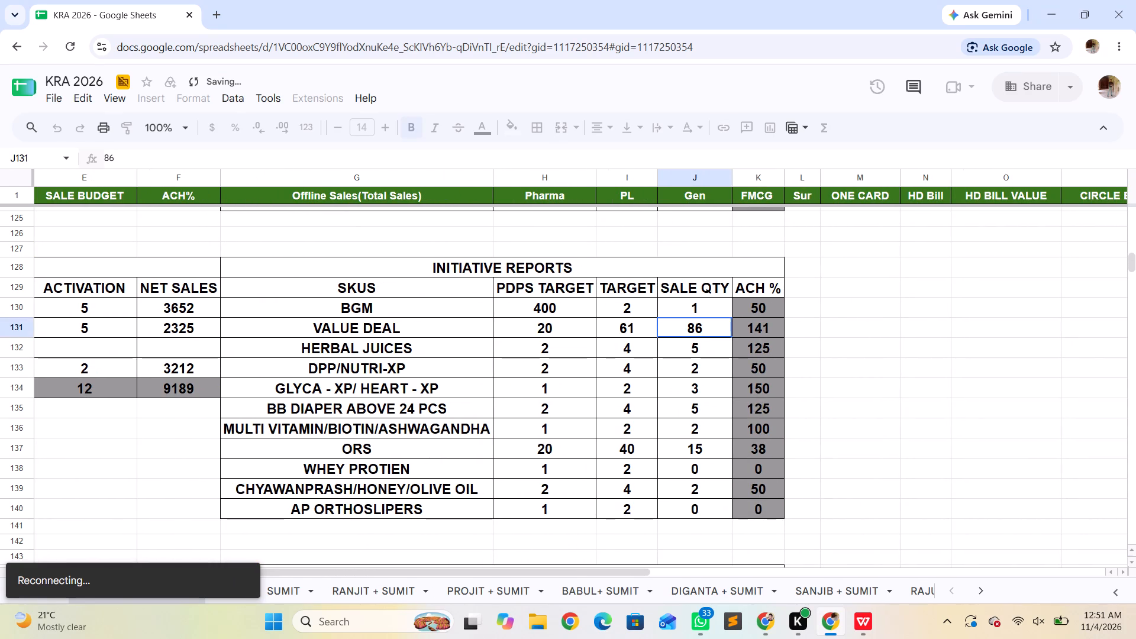
type("54")
left_click(984, 383)
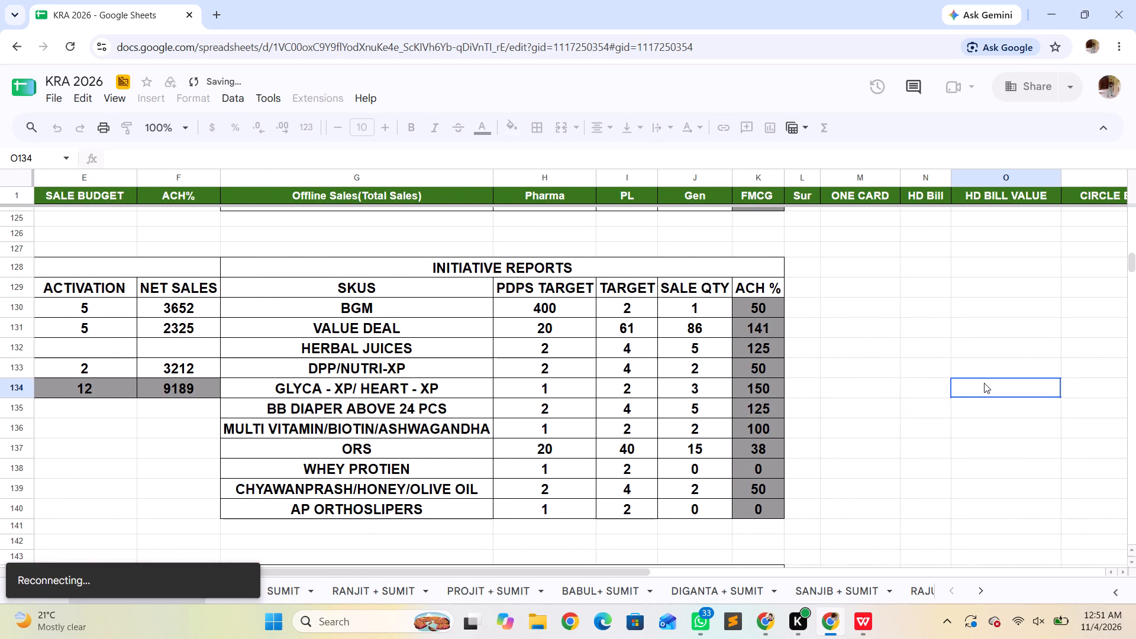
left_click(695, 334)
type("54")
key("BackSpace")
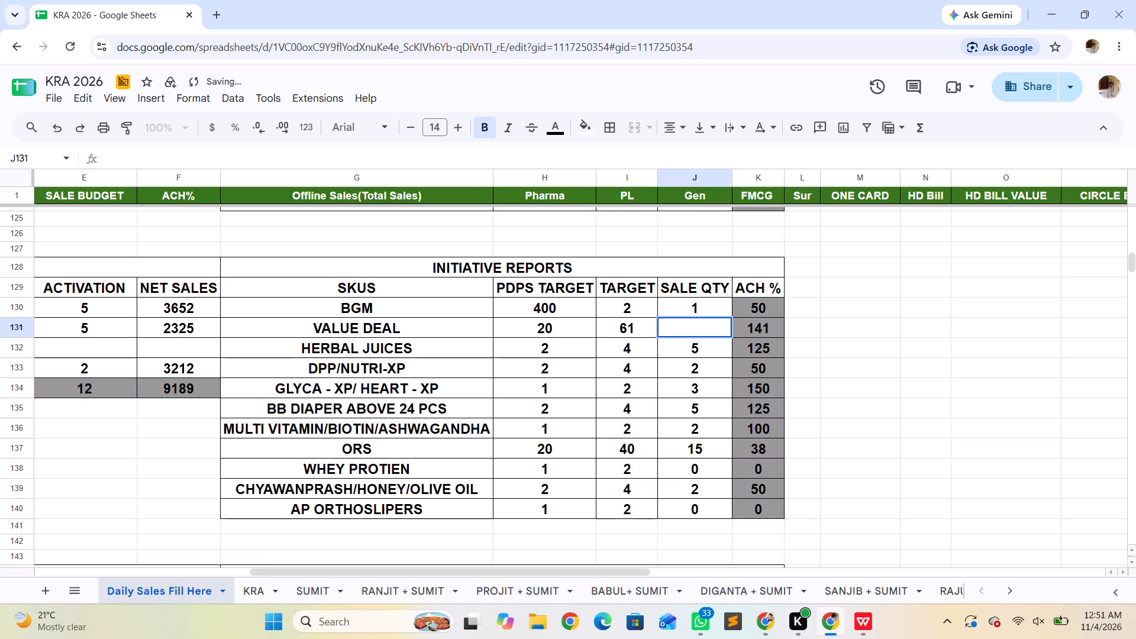
type("54")
left_click(879, 386)
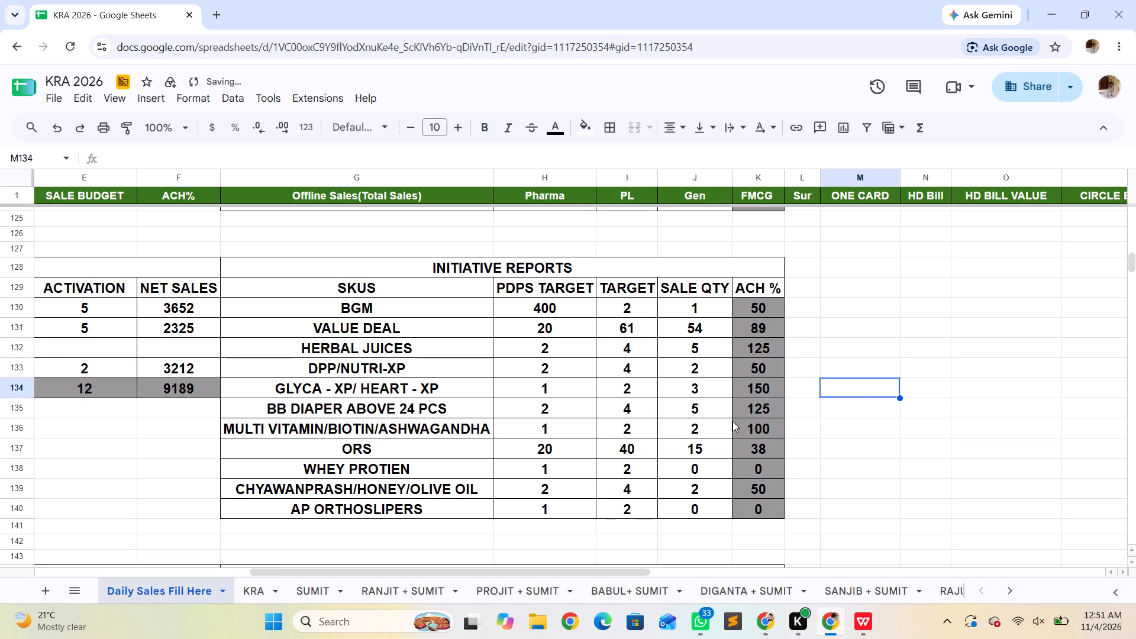
Open the RAKIBUL + SUMIT sheet and view its branch summary table at 75% zoom.
scroll(685, 430, "right", 5)
scroll(586, 447, "right", 1)
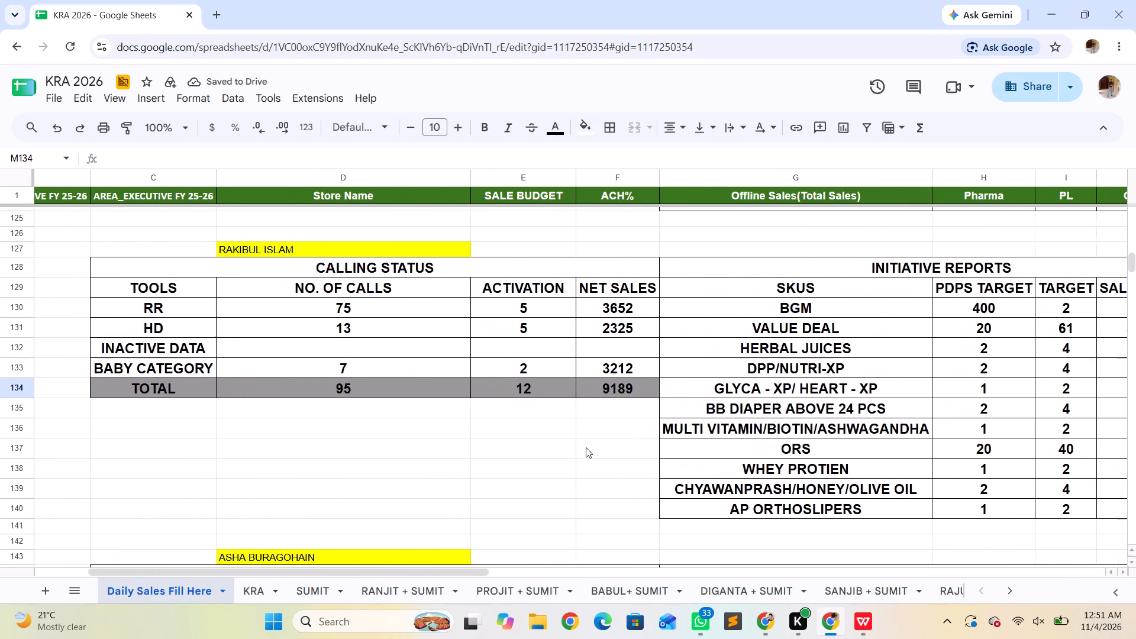
scroll(586, 447, "right", 2)
scroll(586, 447, "up", 18)
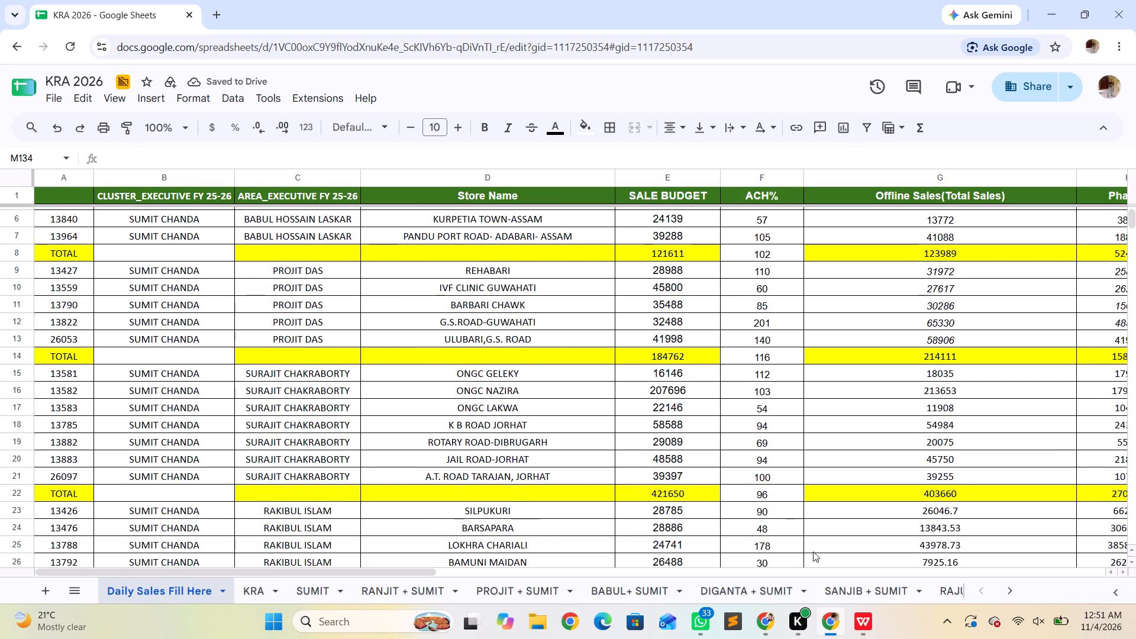
left_click(1003, 592)
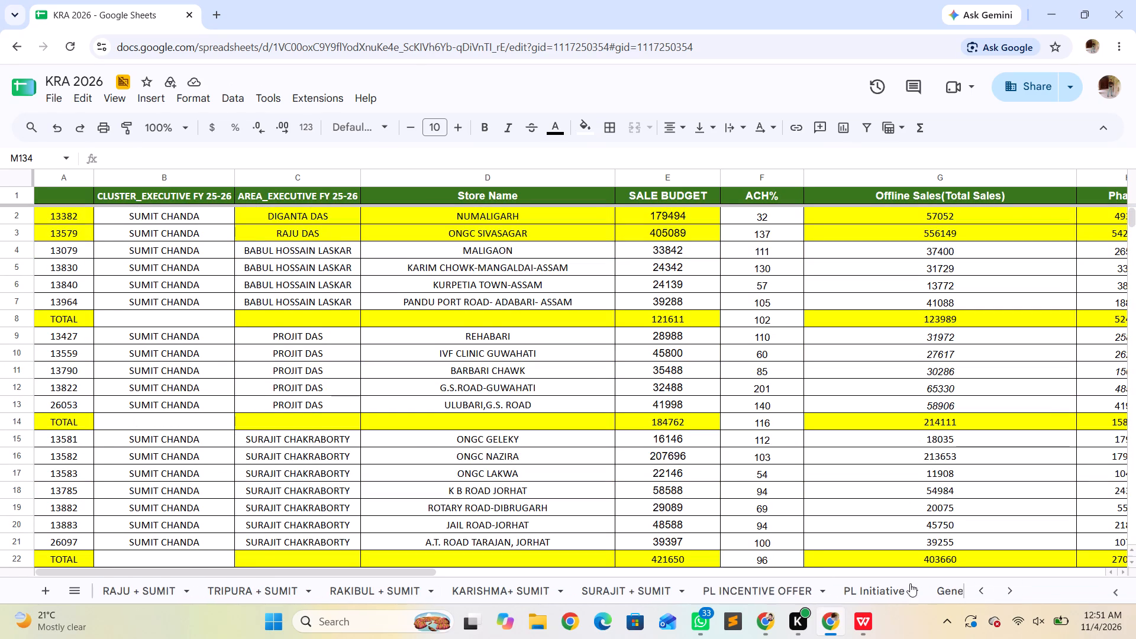
left_click(404, 591)
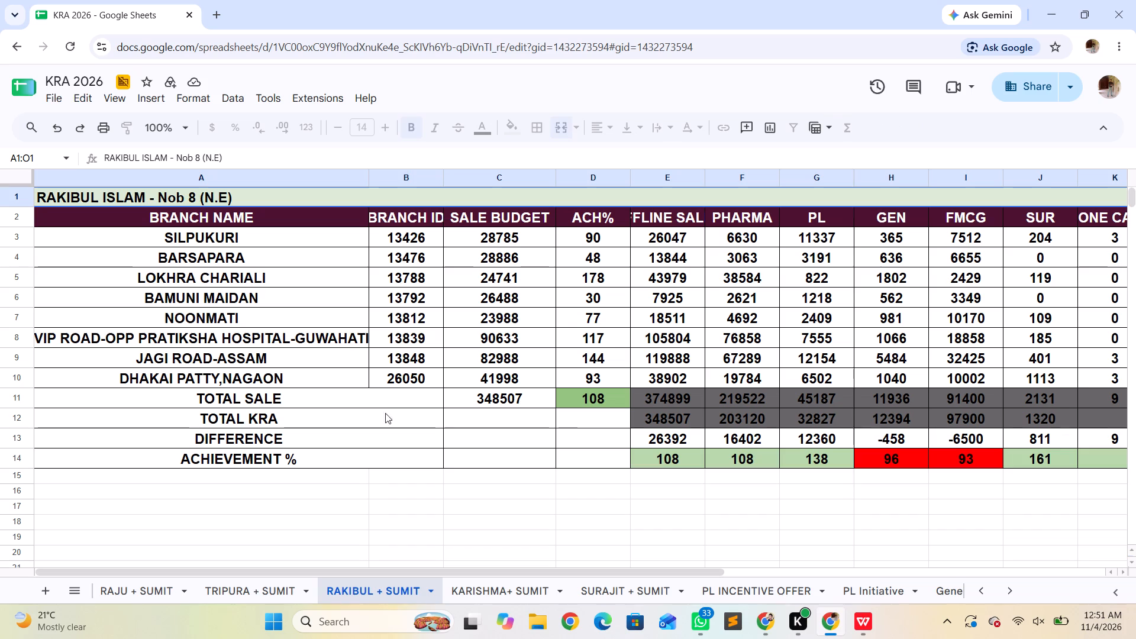
left_click_drag(188, 128, 164, 179)
left_click(476, 457)
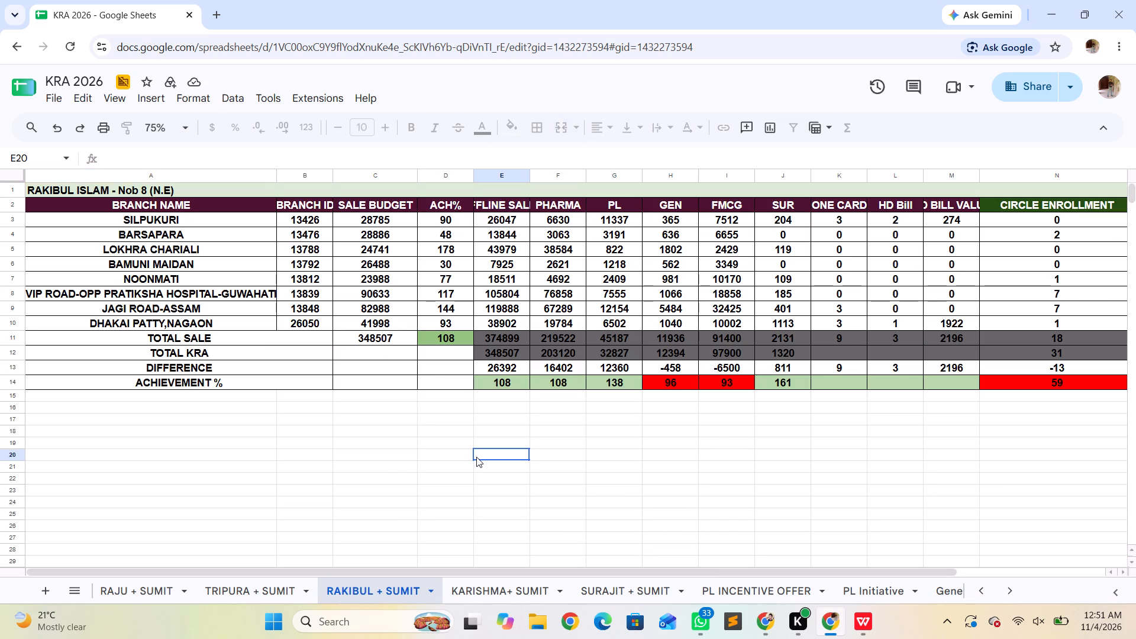
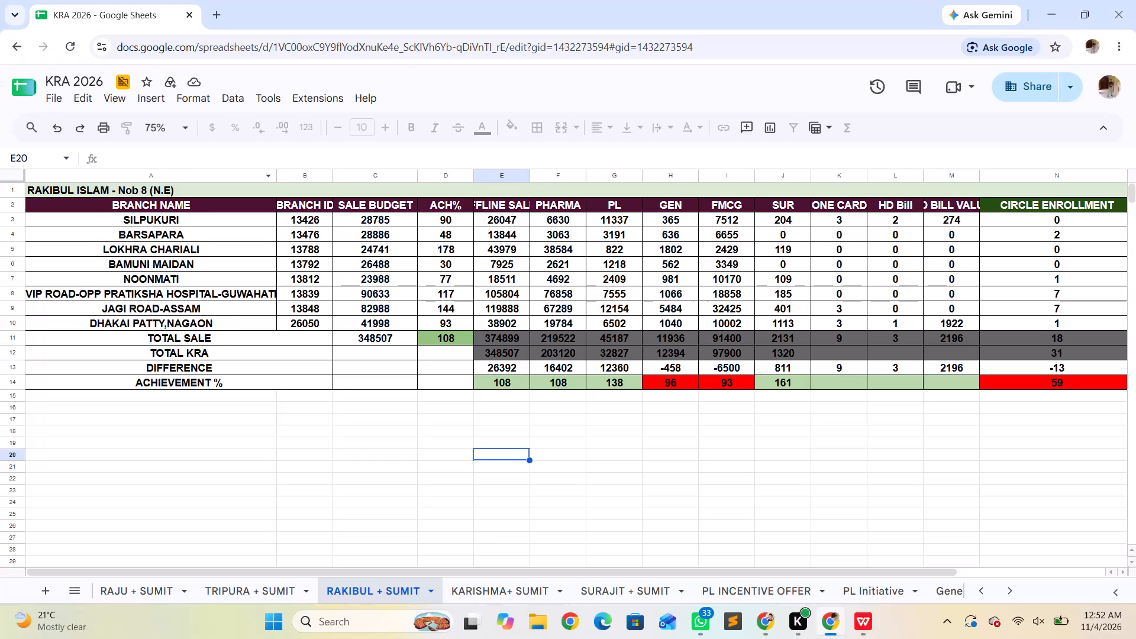
Copy the GEN sales values for all branches from SILPUKURI to DHAKAI PATTY,NAGAON in the RAKIBUL + SUMIT summary table.
left_click(186, 130)
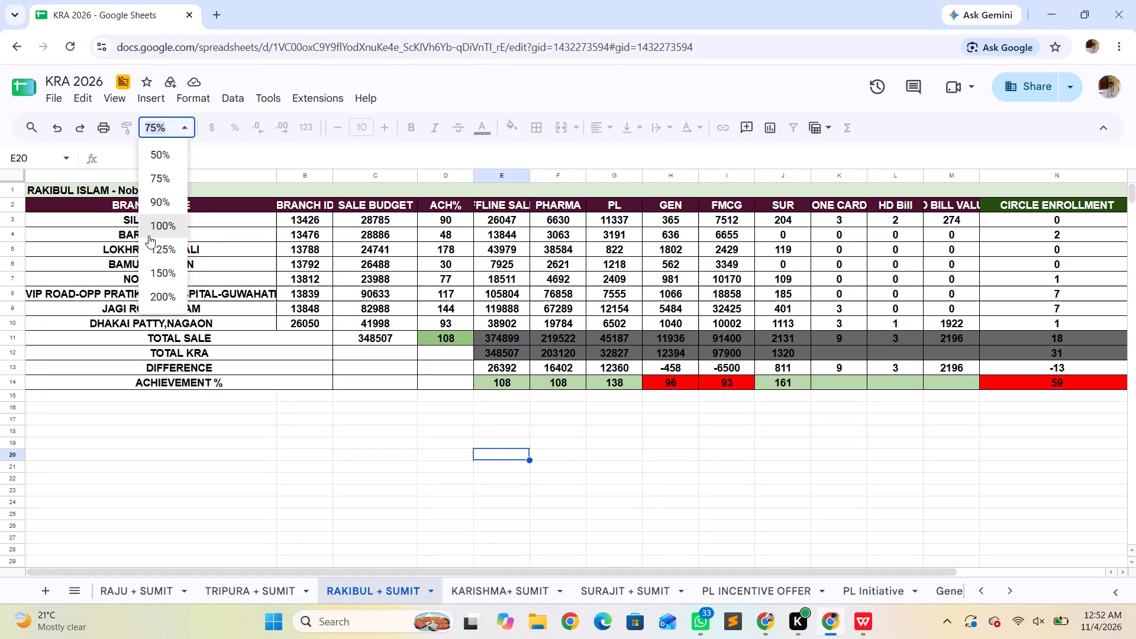
left_click(149, 235)
left_click(438, 518)
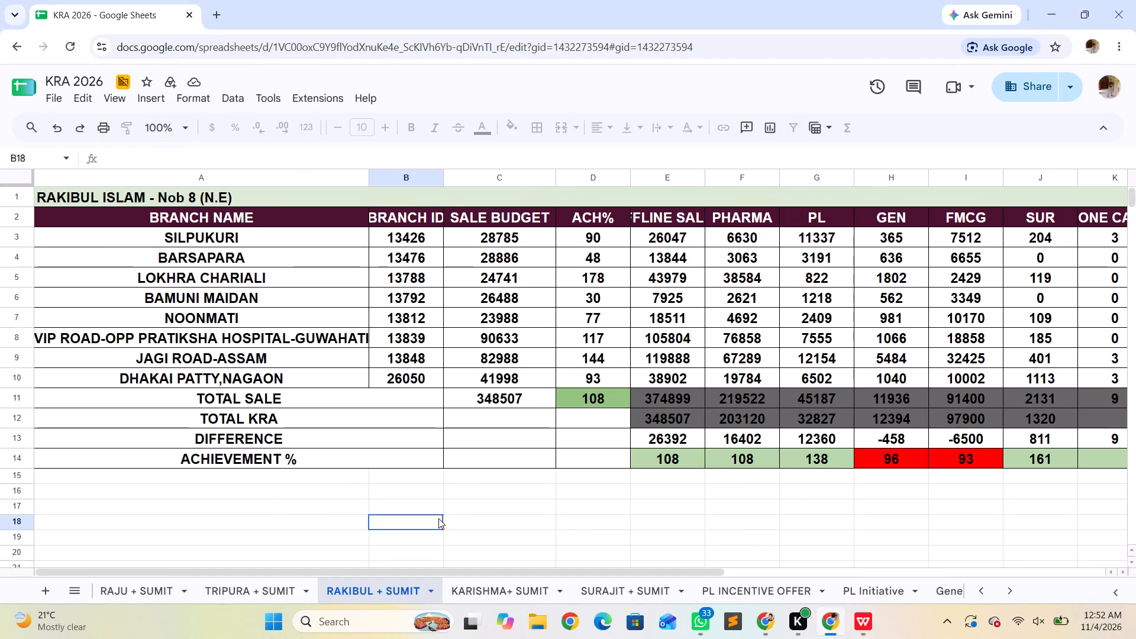
left_click(892, 238)
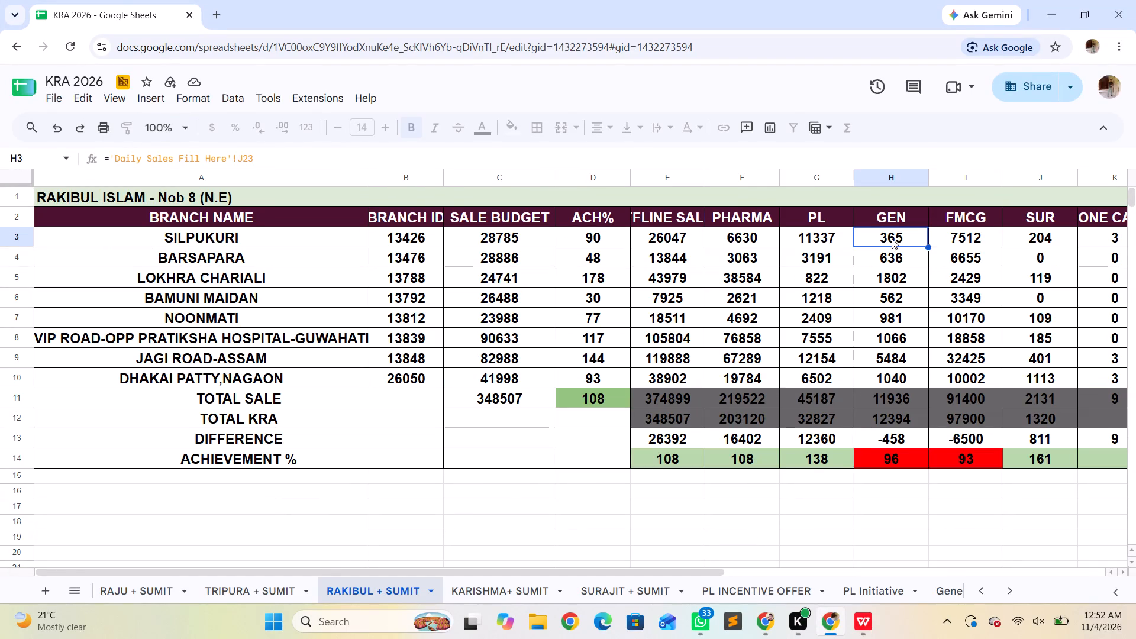
key("shift+Down")
key("shift+Down")
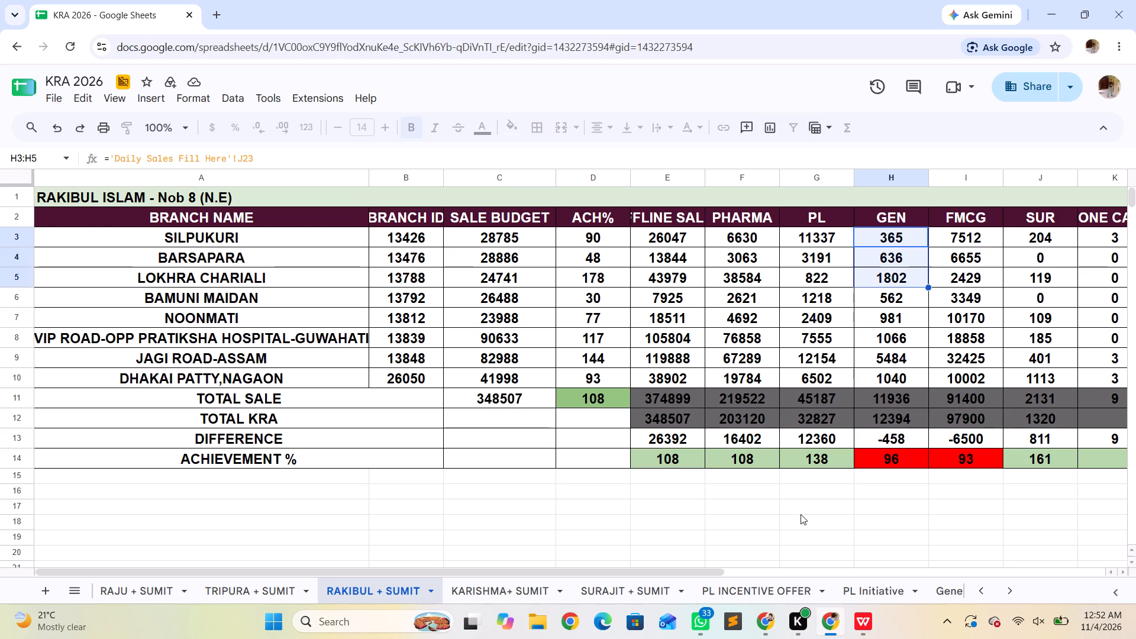
key("shift+Down")
key("shift+Down")
key("shift+Down")
key("shift+Down")
key("shift+Down")
key("ctrl+c")
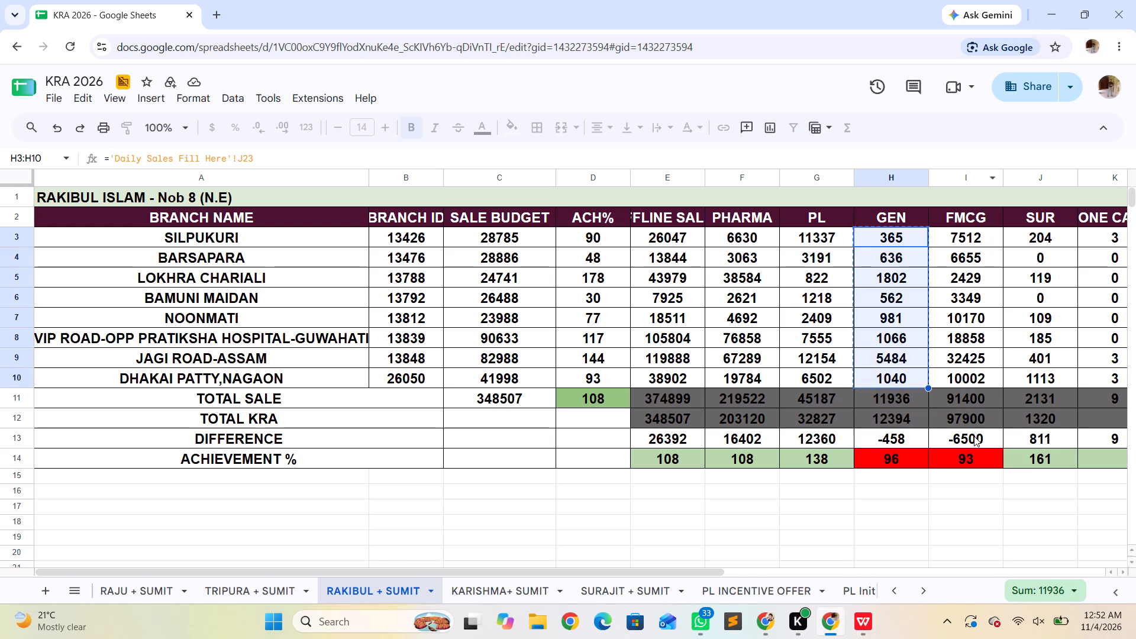
Switch to the GEN report in WPS Office and paste the copied values over the GEN SALE column, SILPUKURI to DHAKAI PATTY.
left_click(862, 627)
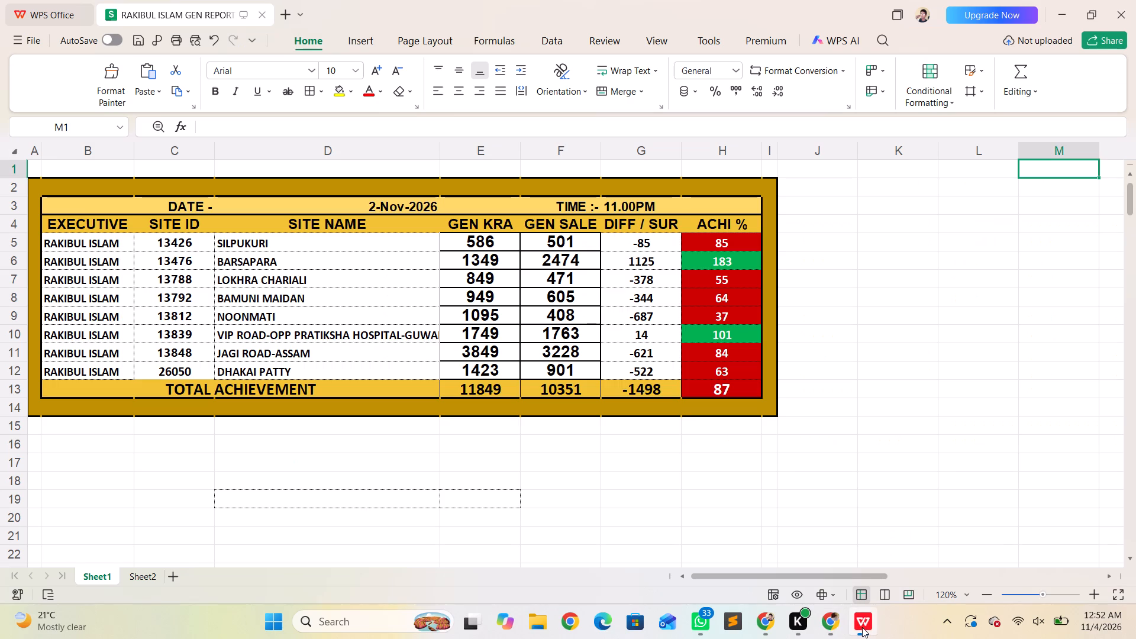
left_click(551, 246)
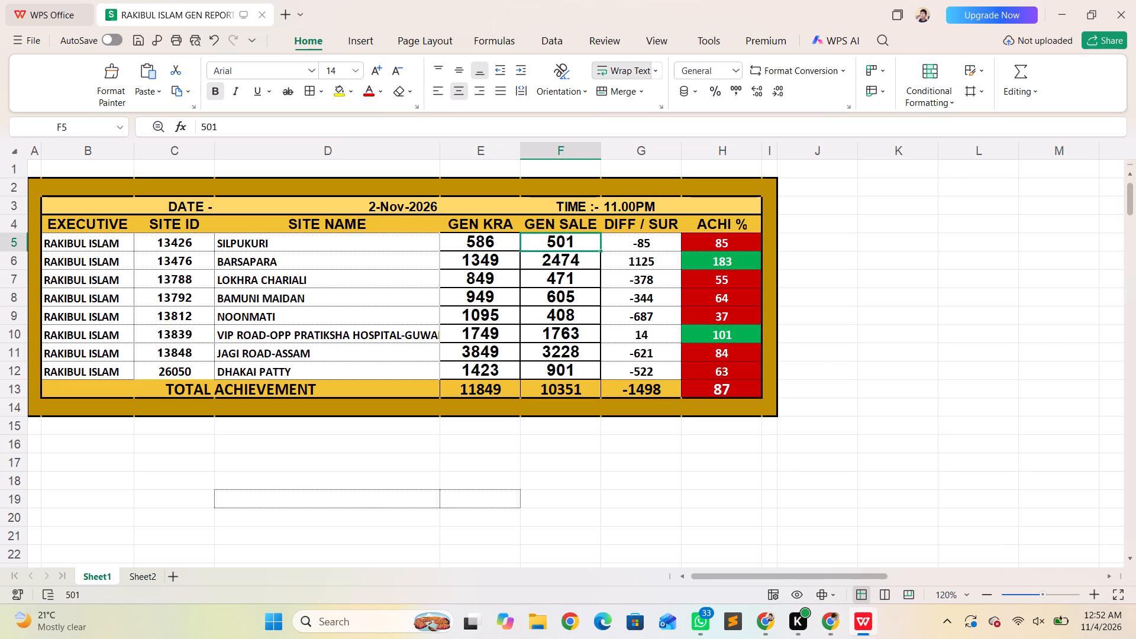
key("shift+Down")
key("shift+Down")
key("shift+Down")
key("shift+Down")
key("shift+Down")
key("shift+Down")
key("shift+Down")
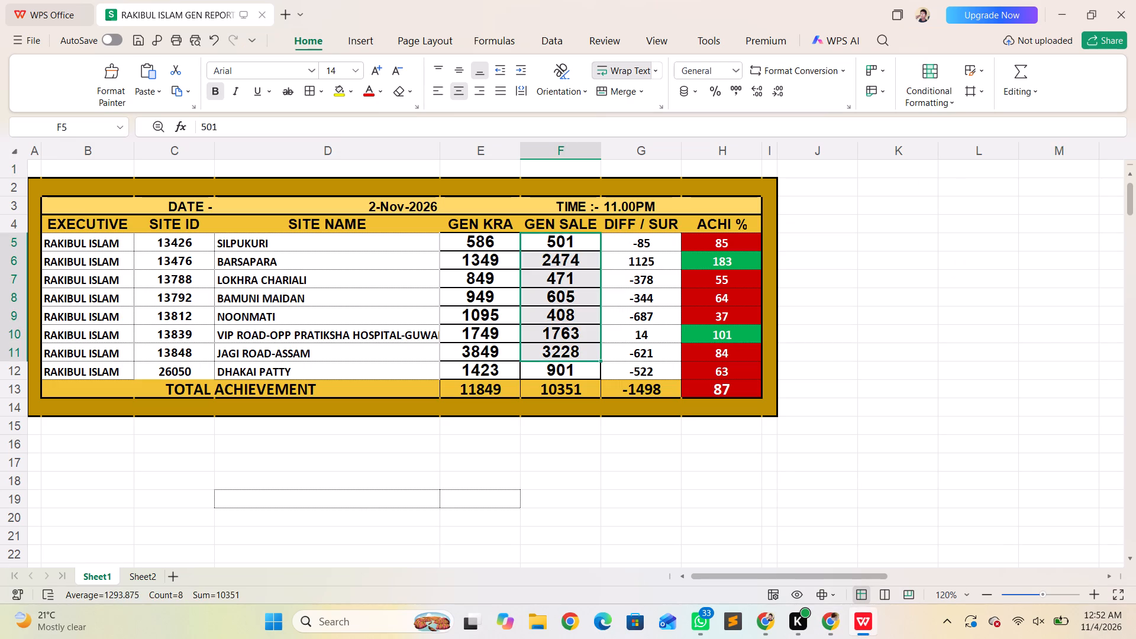
key("ctrl+v")
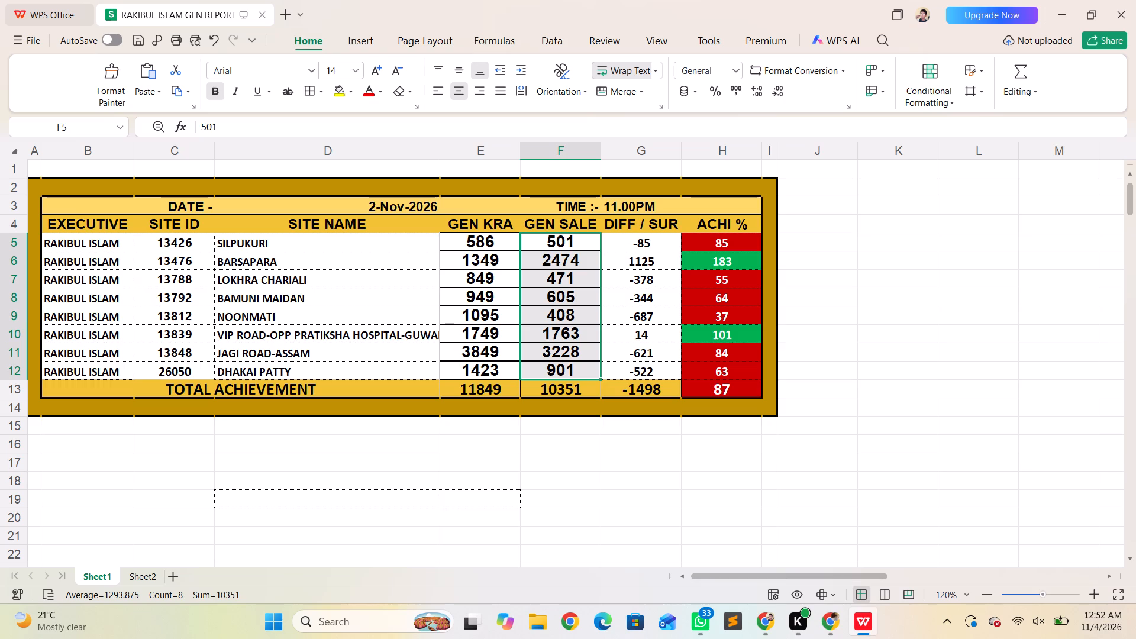
left_click(722, 511)
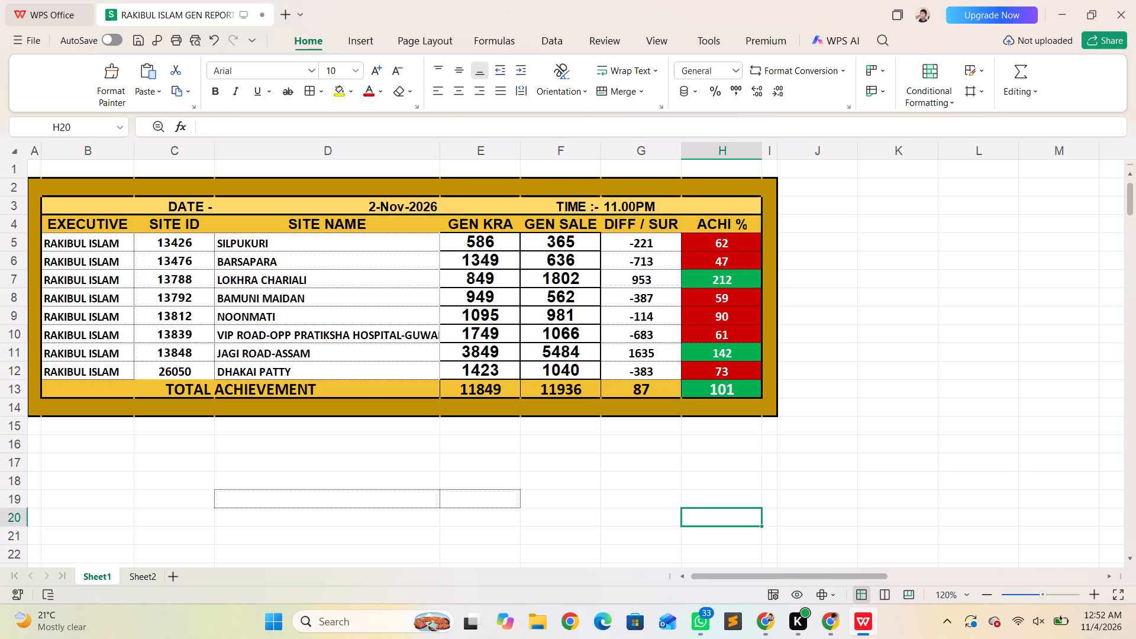
Set the report's date in the header row to 11/3/2026.
left_click(403, 205)
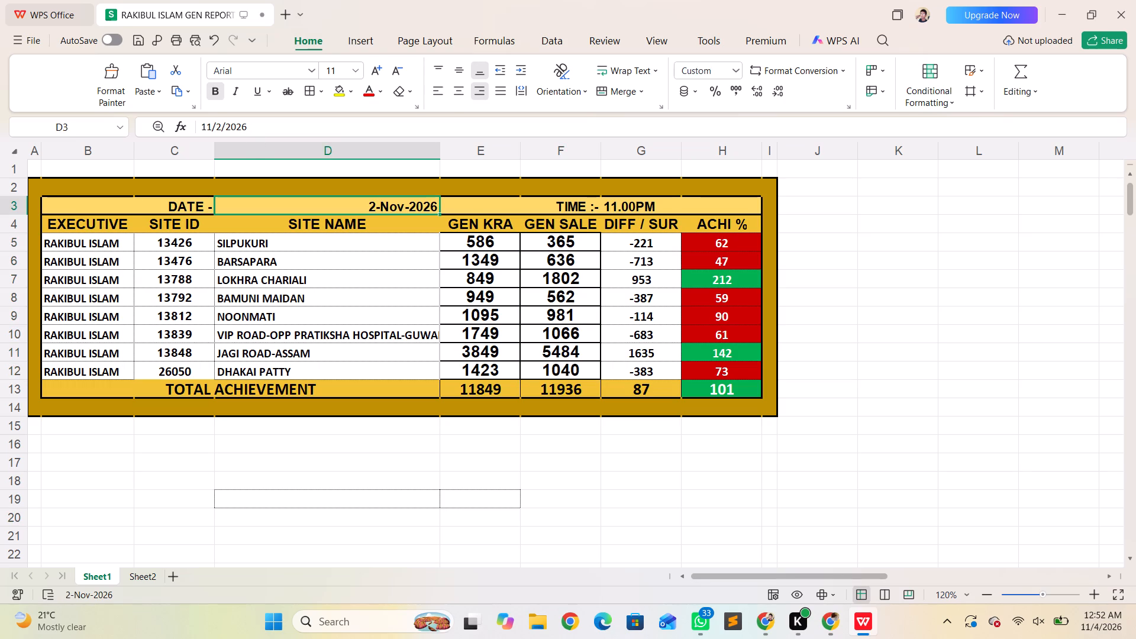
left_click(220, 124)
key("BackSpace")
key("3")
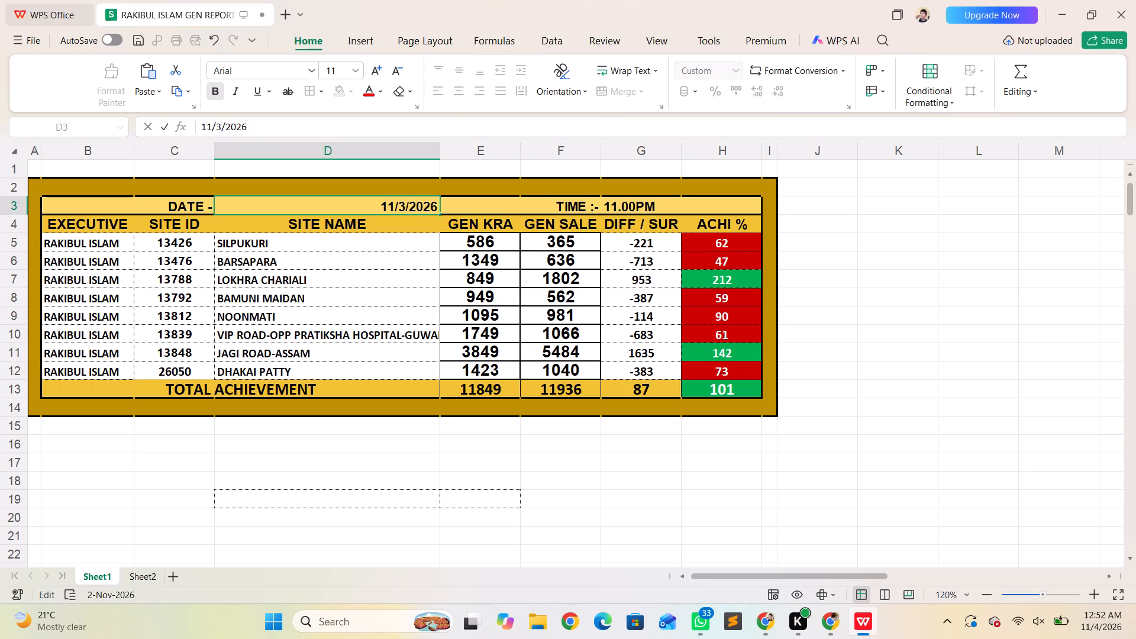
left_click(308, 448)
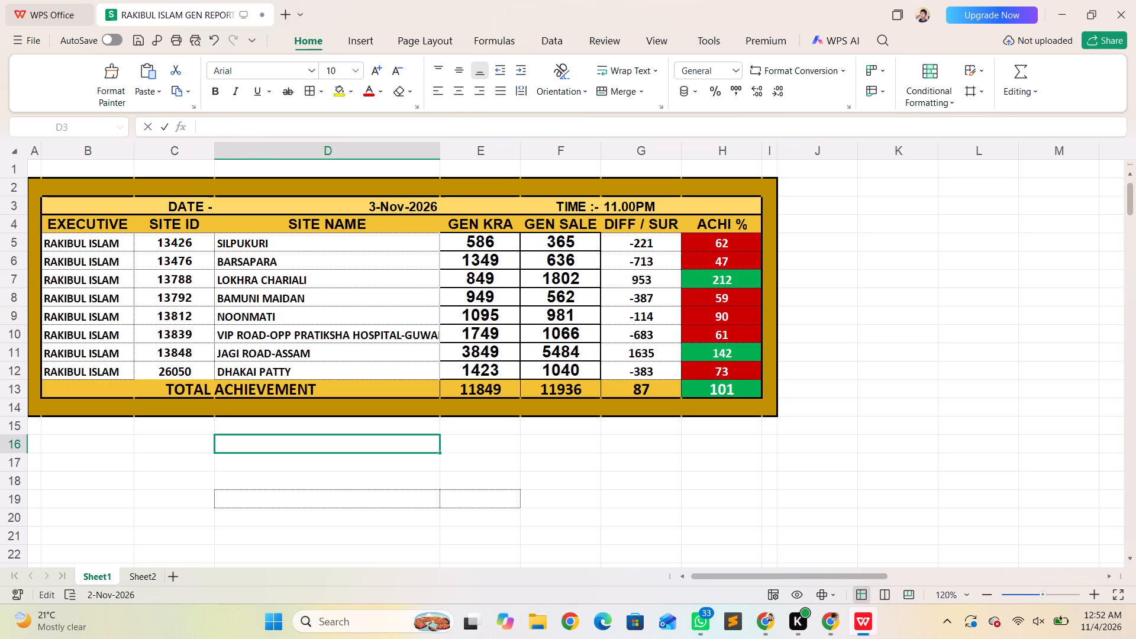
Copy the whole GEN report table including its gold border, from A2 to I14.
left_click(34, 191)
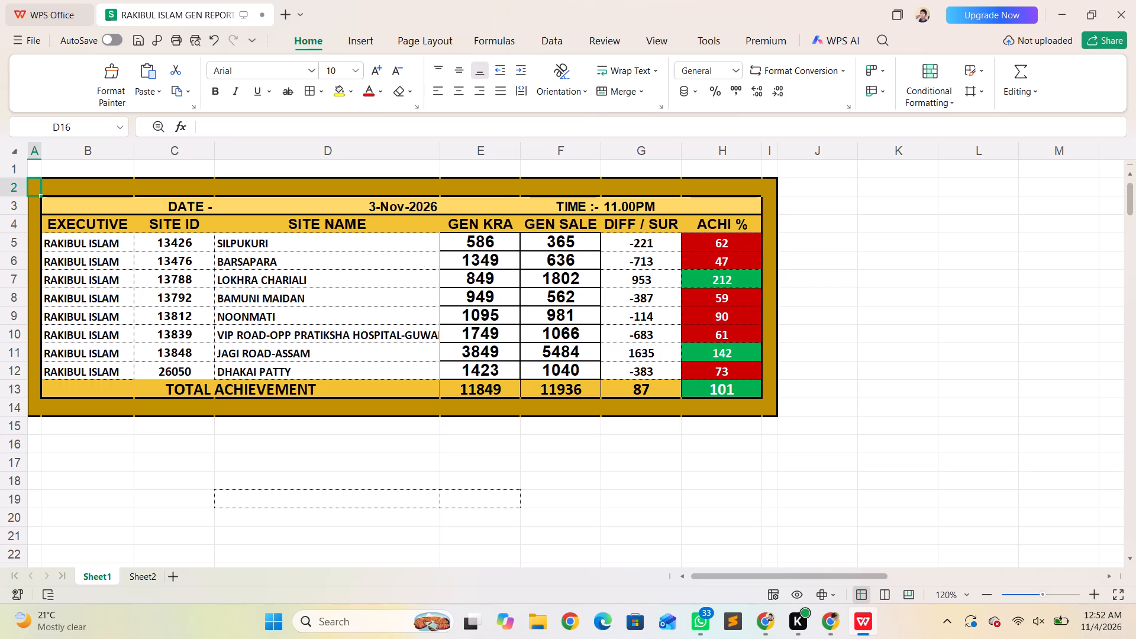
key("shift+Down")
key("shift+Down")
key("shift+Down")
key("shift+Down")
key("shift+Down")
key("shift+Down")
key("shift+Down")
key("shift+Down")
key("shift+Down")
key("shift+Down")
key("shift+Down")
key("shift+Down")
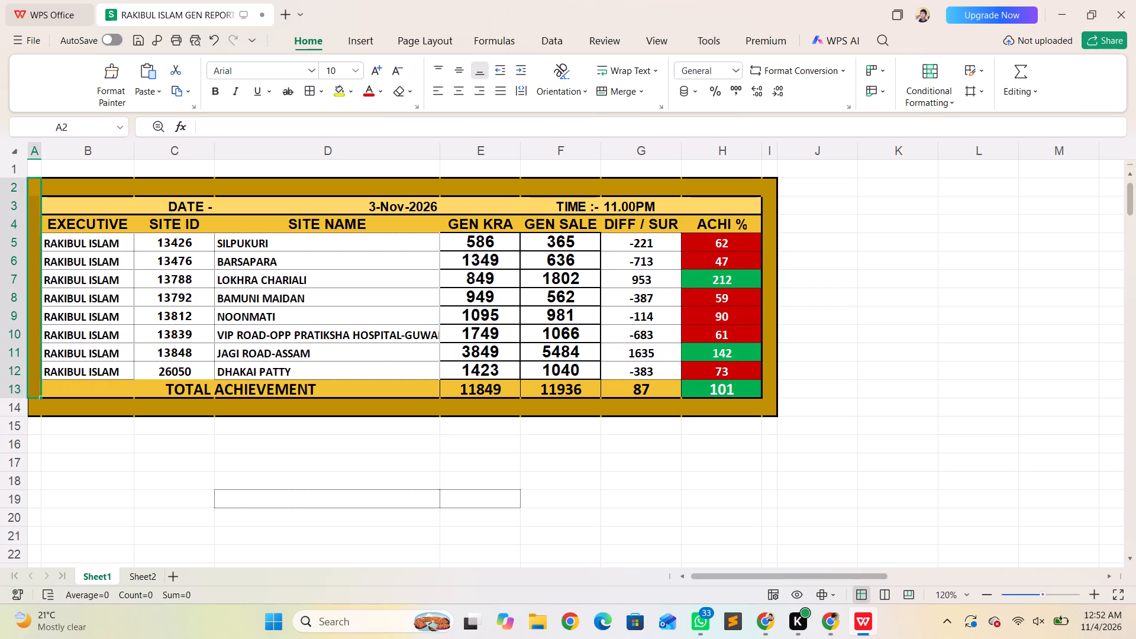
key("shift+Right")
key("shift+Right")
key("shift+Right")
key("shift+Right")
key("shift+Right")
key("shift+Right")
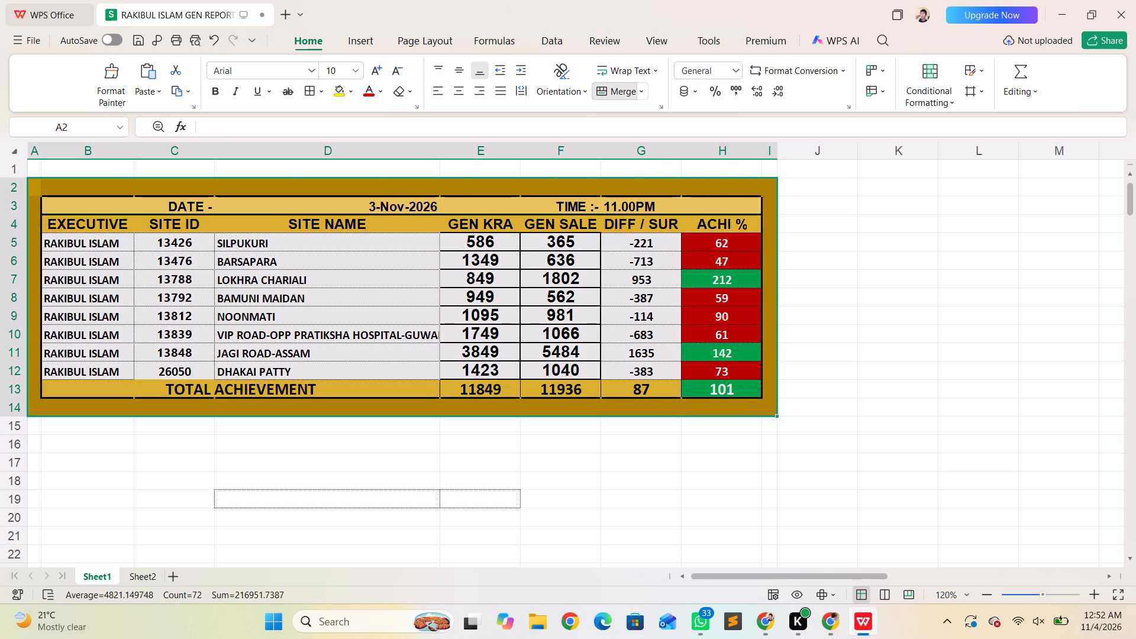
key("ctrl+c")
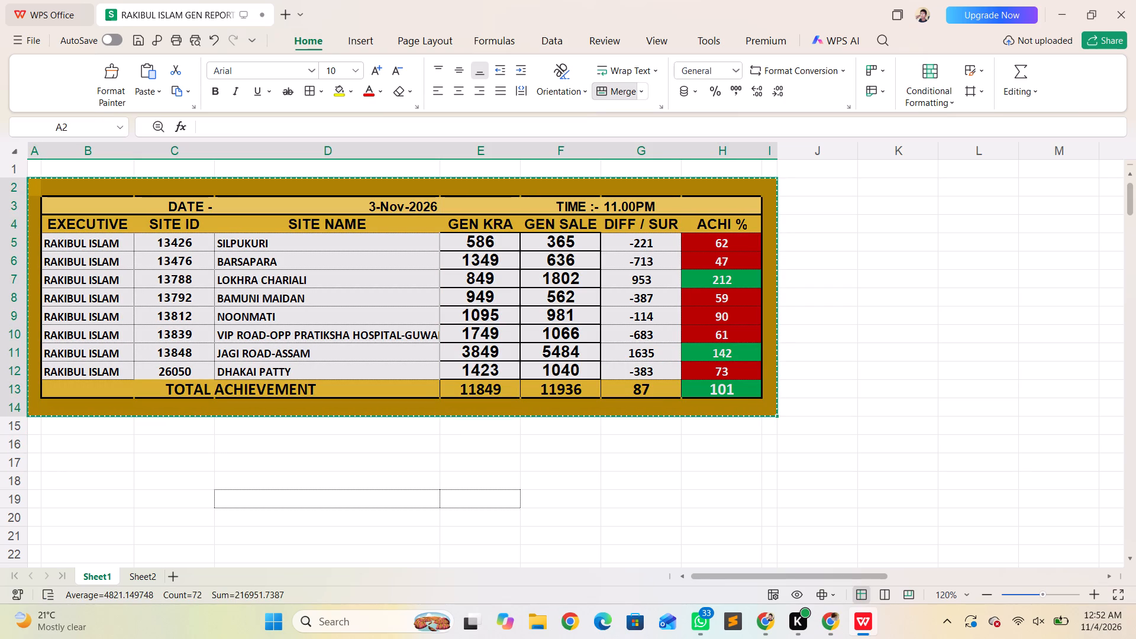
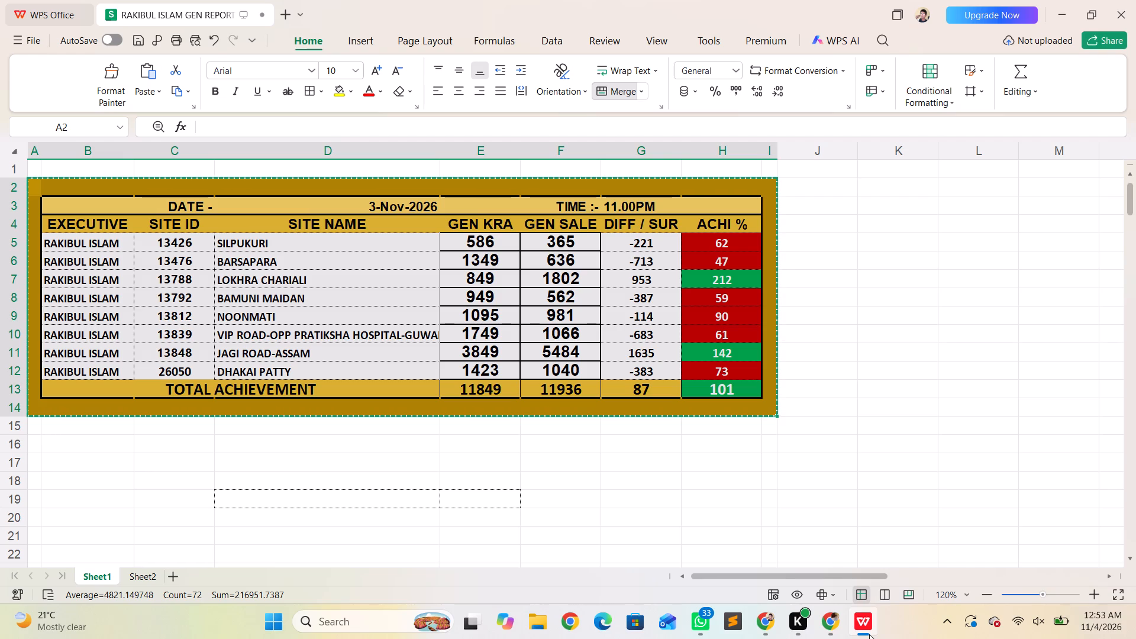
Deselect the GEN report table on Sheet1 by selecting an empty cell outside it.
scroll(869, 634, "down", 5)
left_click(787, 488)
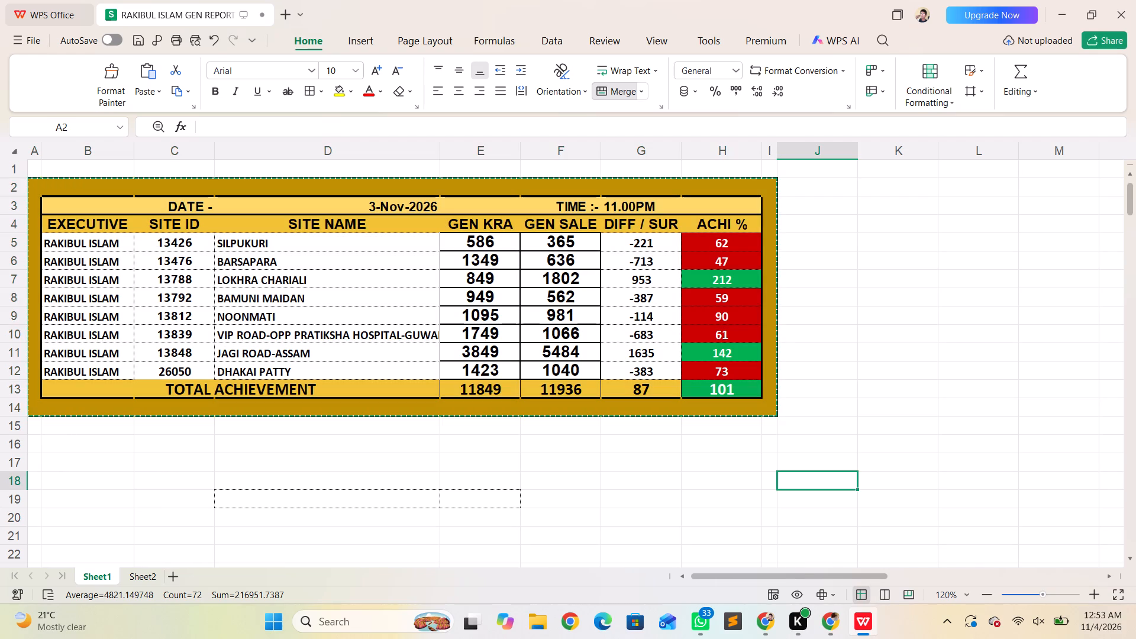
Save the GEN report workbook.
key("ctrl+s")
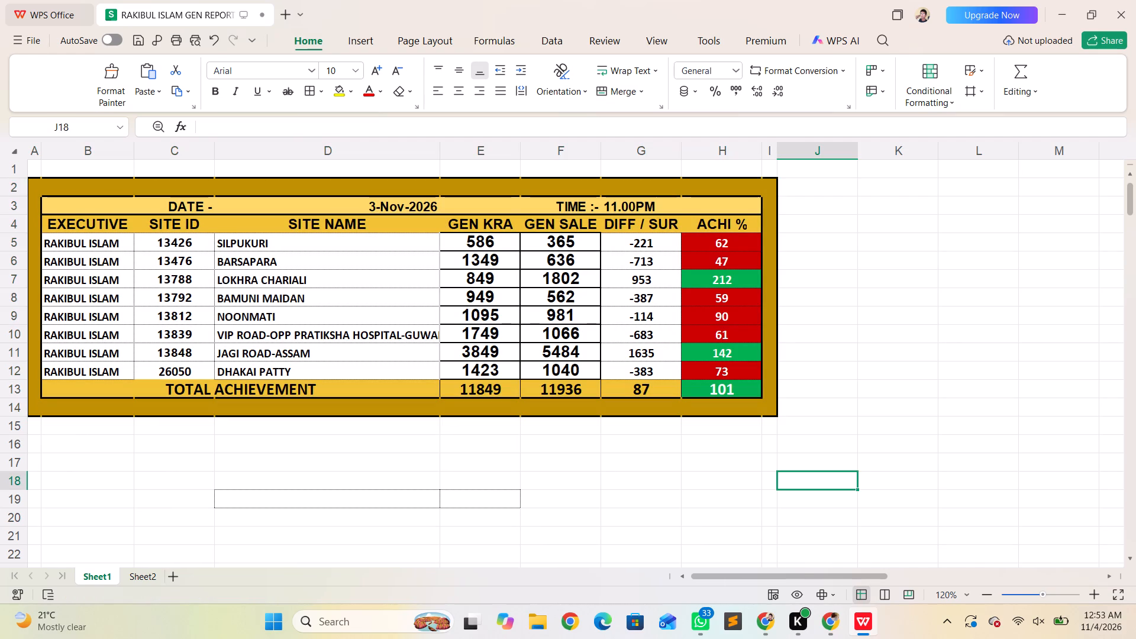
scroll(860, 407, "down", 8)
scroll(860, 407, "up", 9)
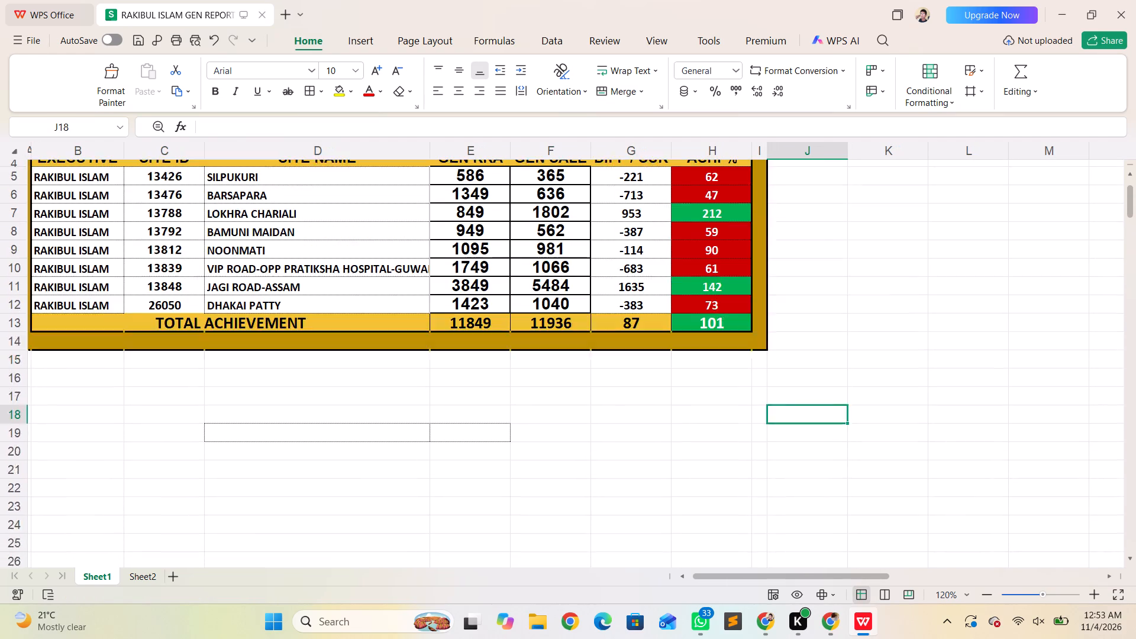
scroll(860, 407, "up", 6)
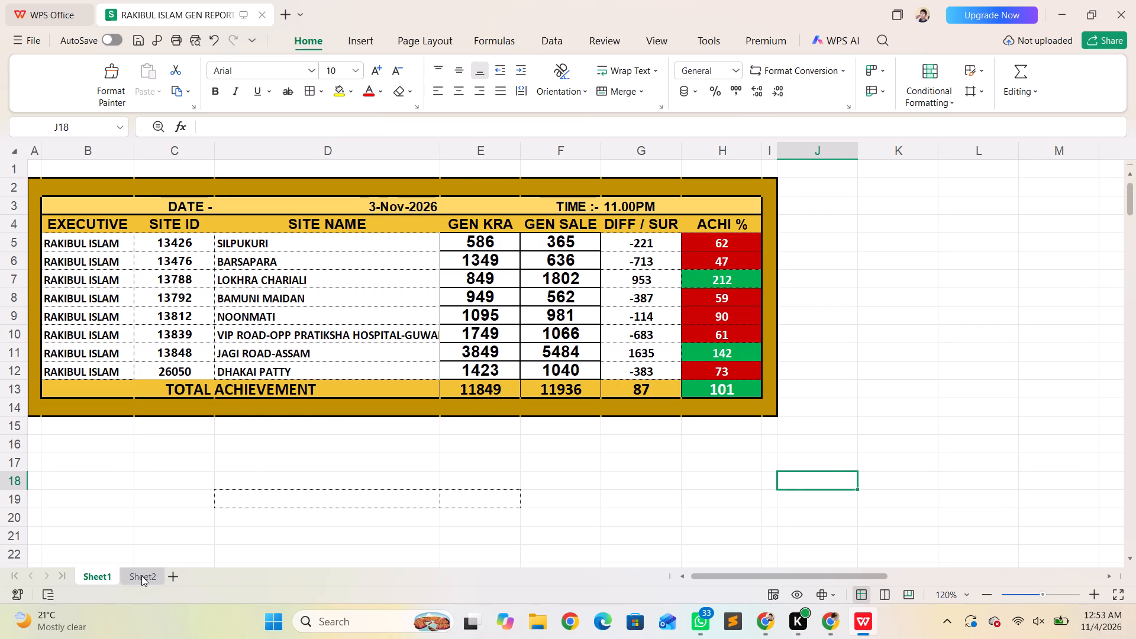
Review all the store budget tables on Sheet2, comparing their Total Budget, Pharma, PL, Gen, FMCG, Sur and Circle columns.
left_click(141, 576)
scroll(387, 470, "up", 6)
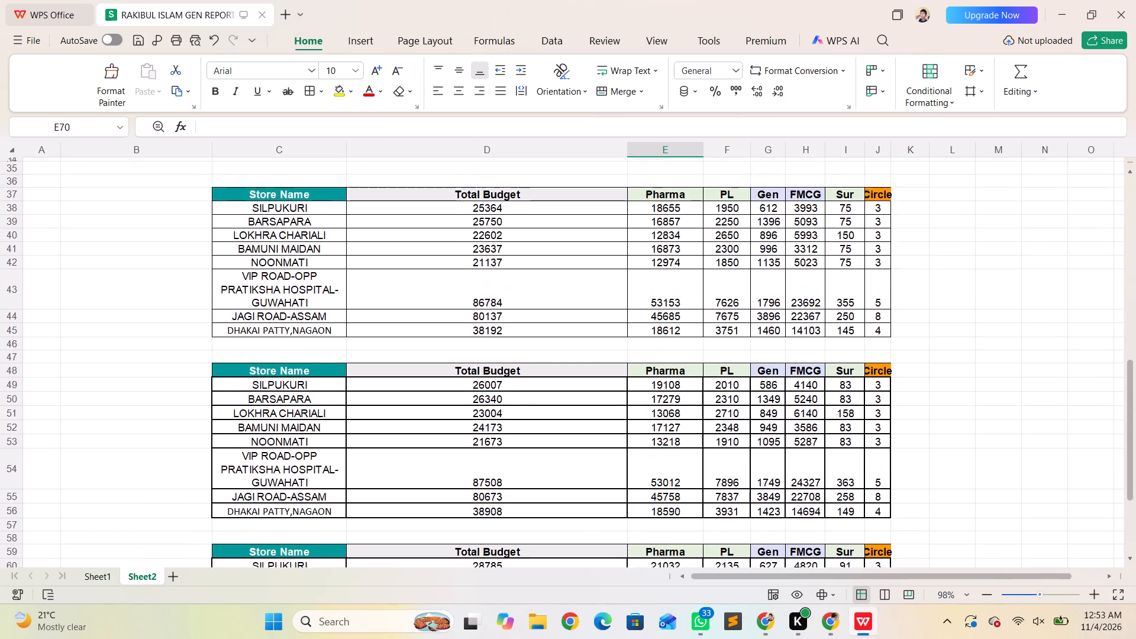
scroll(387, 470, "up", 9)
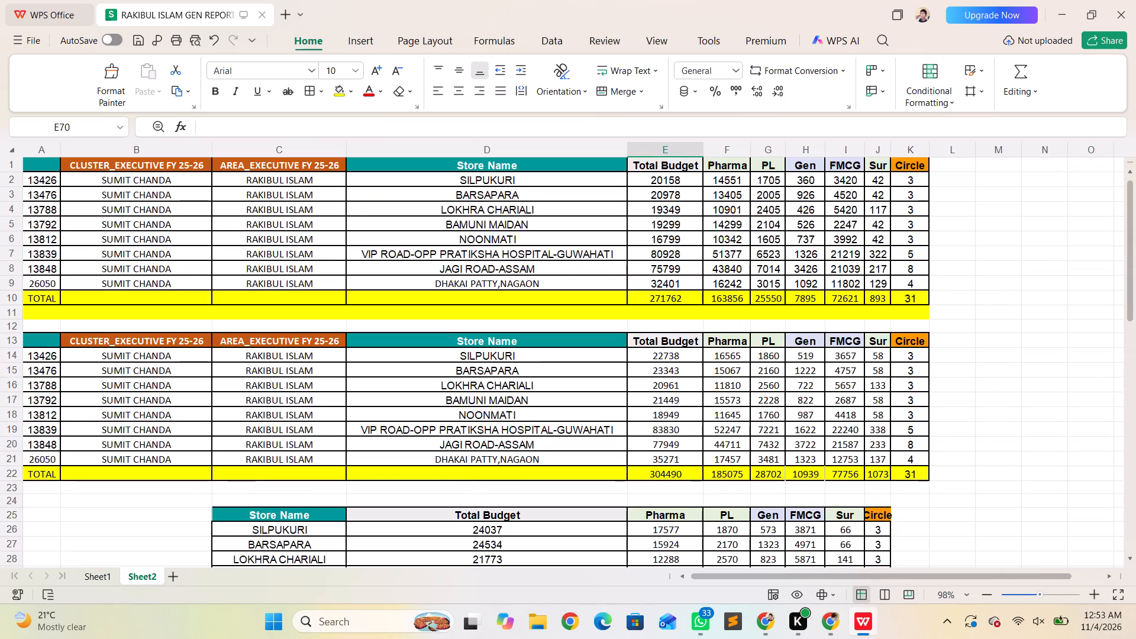
scroll(387, 470, "down", 6)
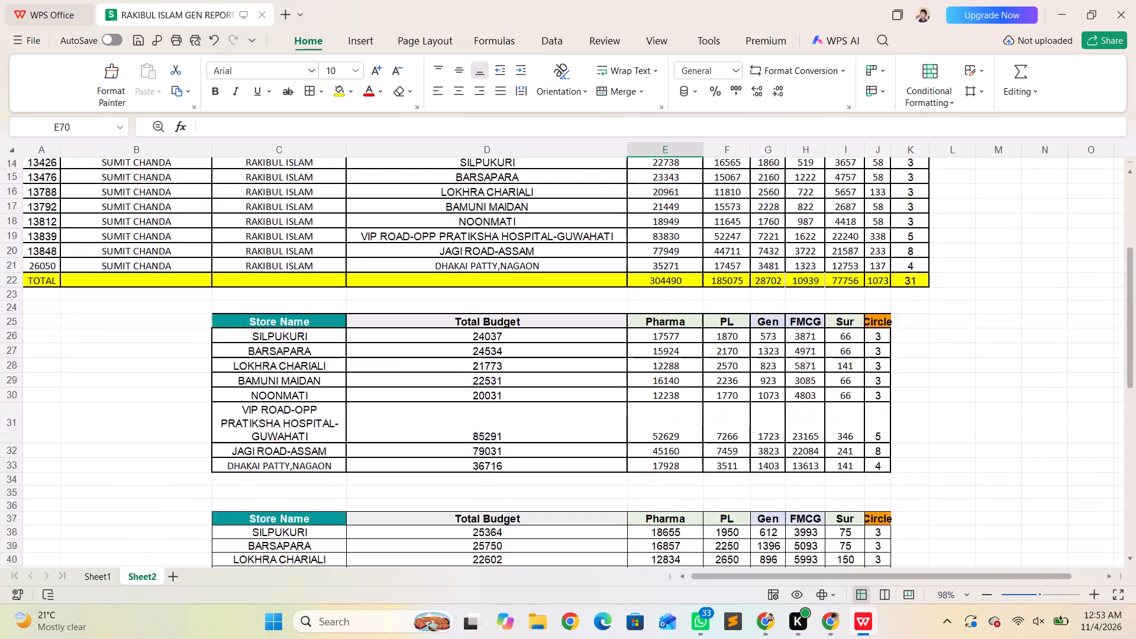
scroll(387, 470, "down", 7)
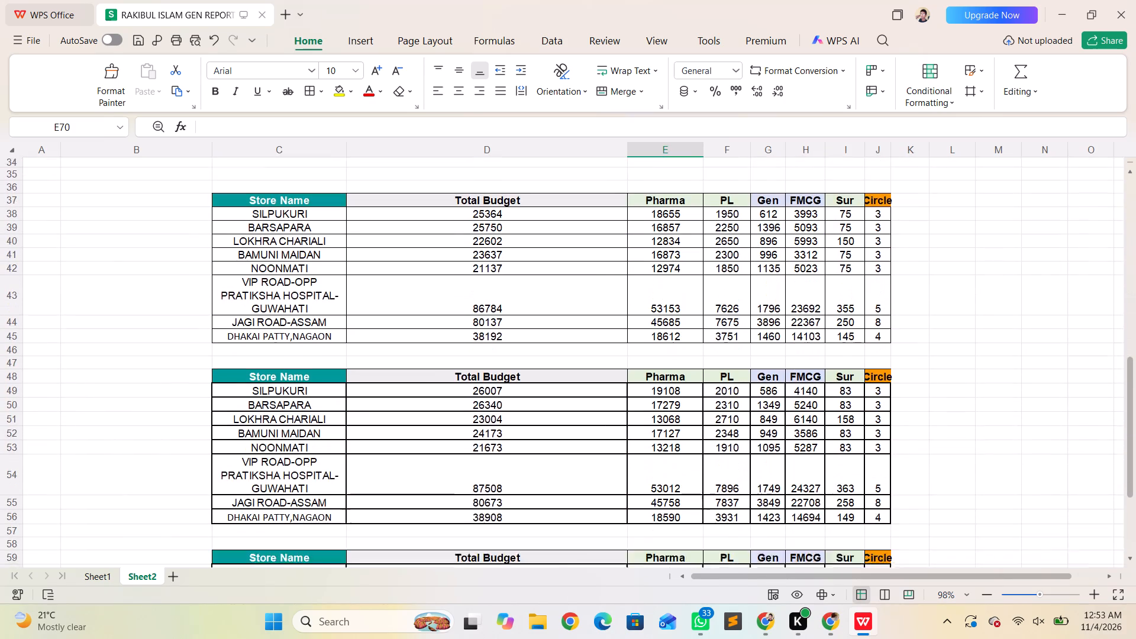
scroll(387, 470, "down", 7)
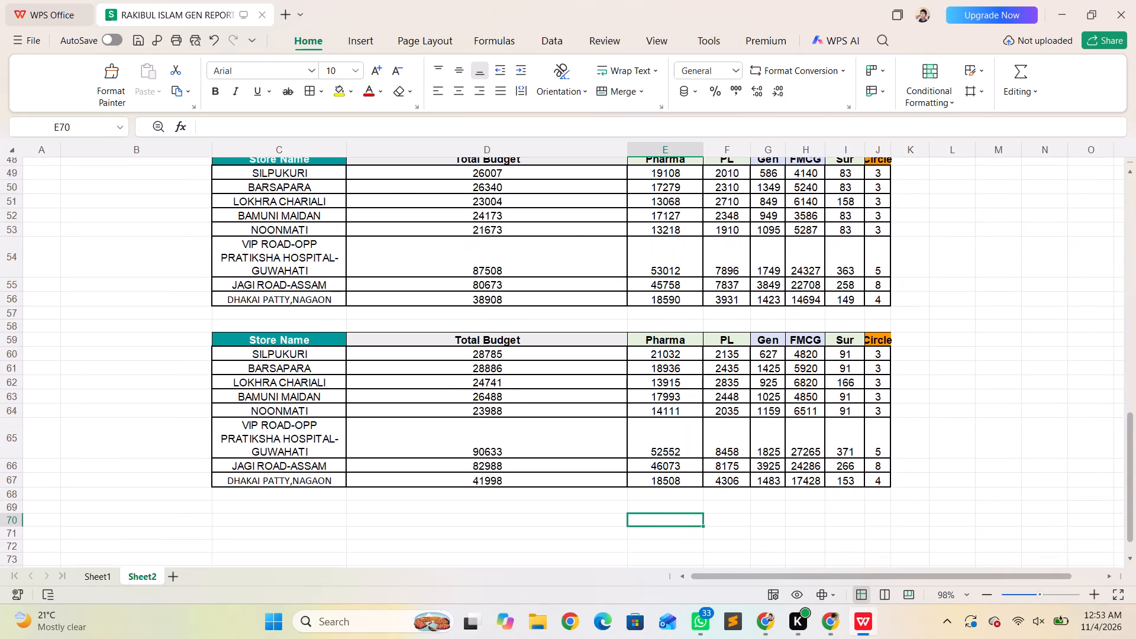
scroll(387, 470, "down", 6)
scroll(387, 470, "up", 15)
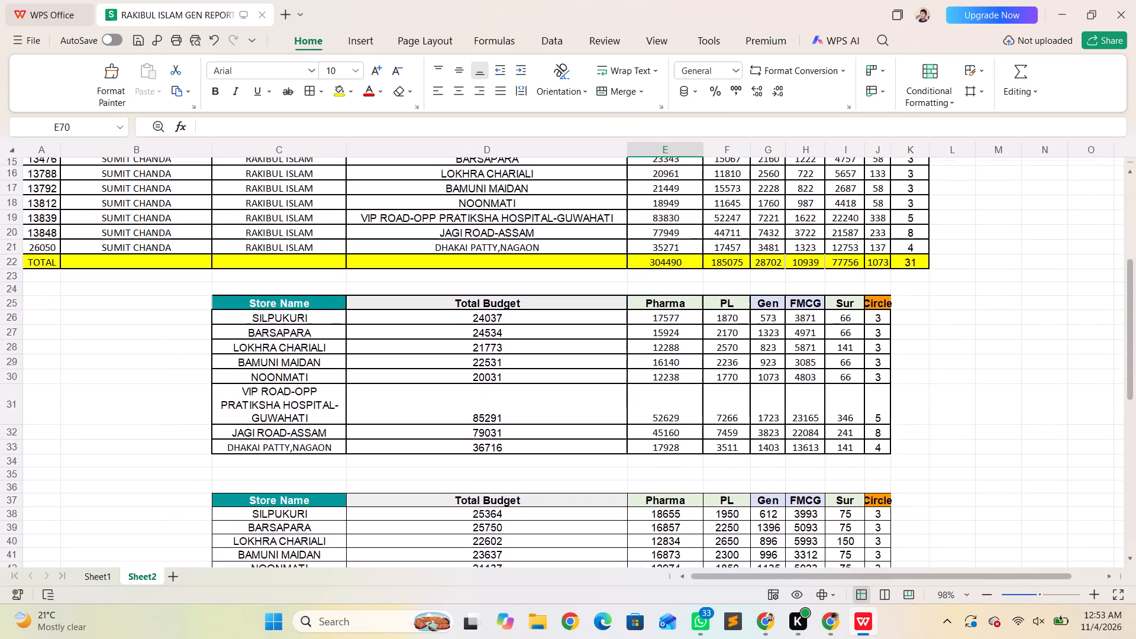
scroll(387, 470, "up", 8)
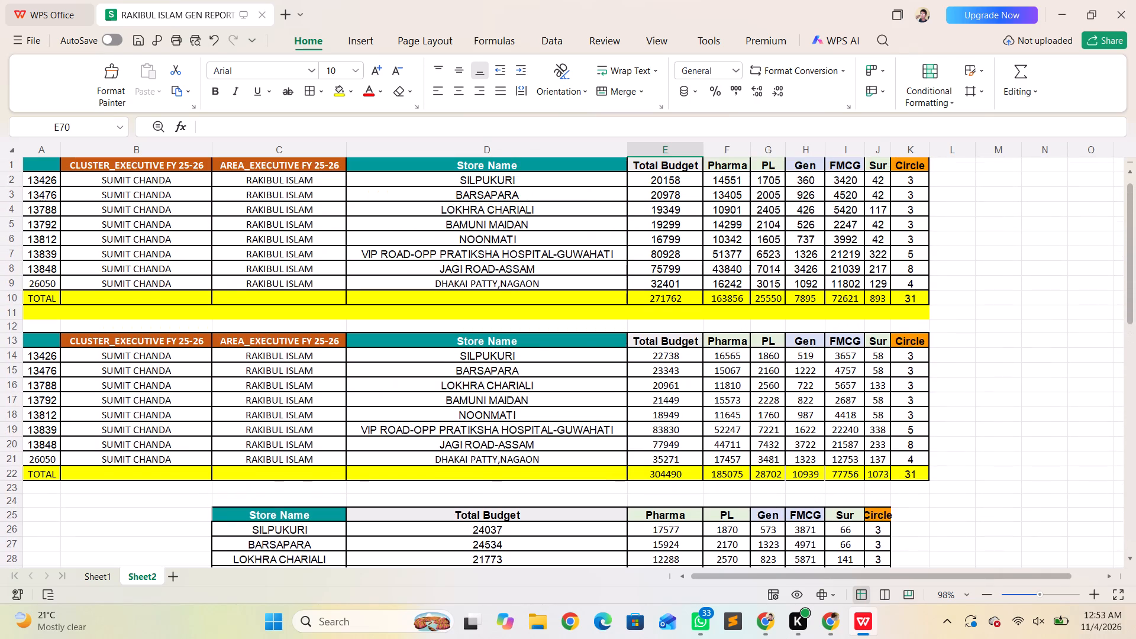
scroll(387, 470, "up", 4)
scroll(387, 470, "down", 5)
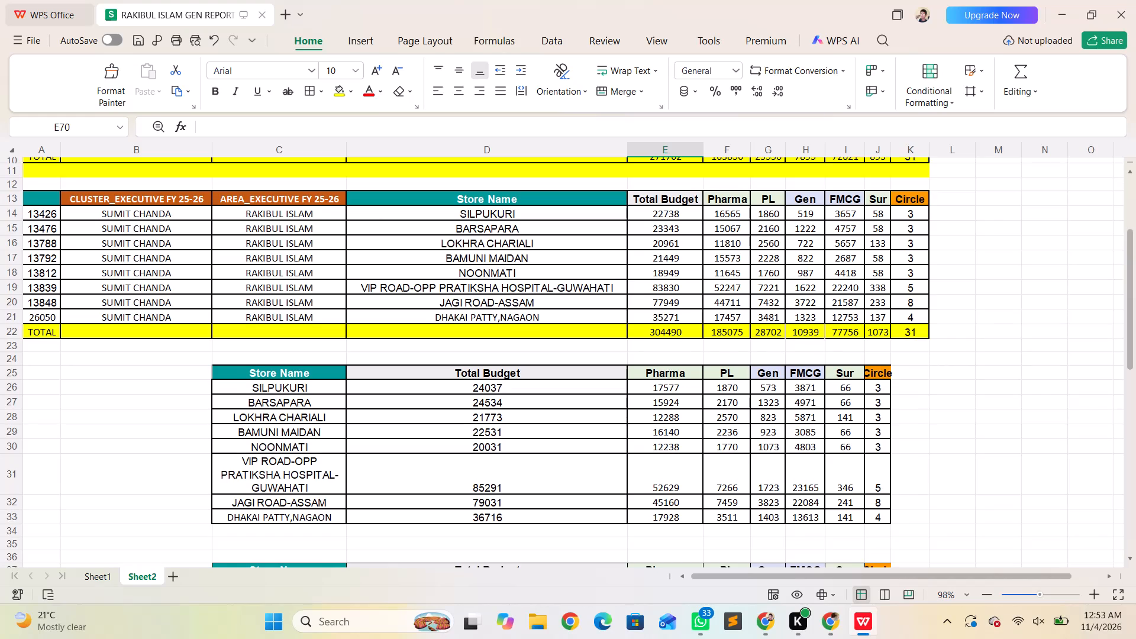
scroll(387, 470, "down", 6)
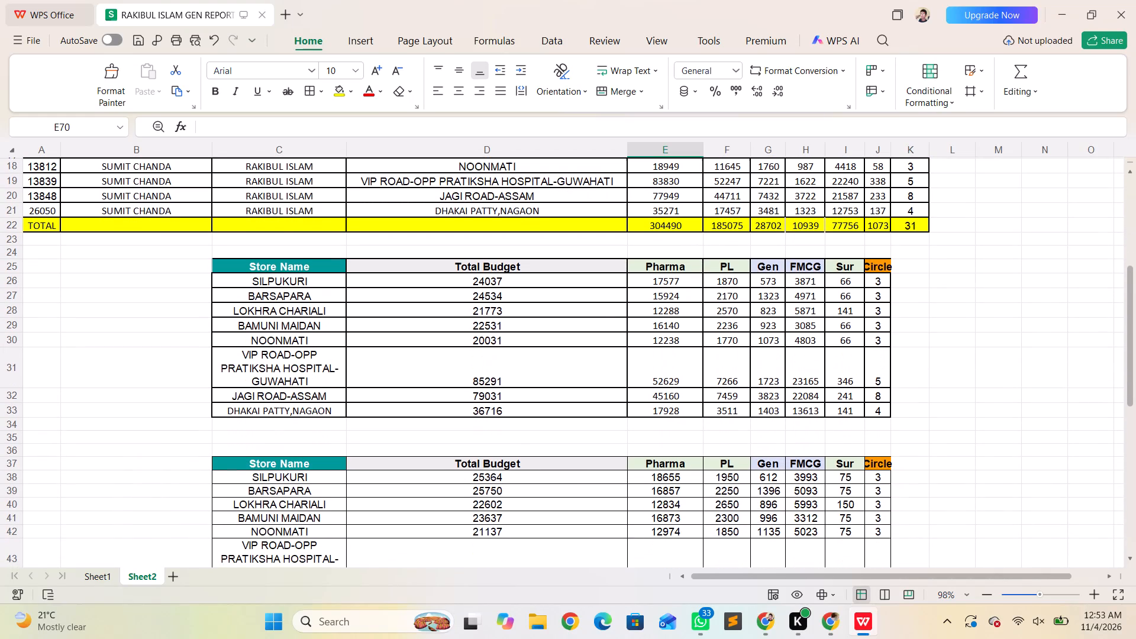
scroll(387, 470, "down", 5)
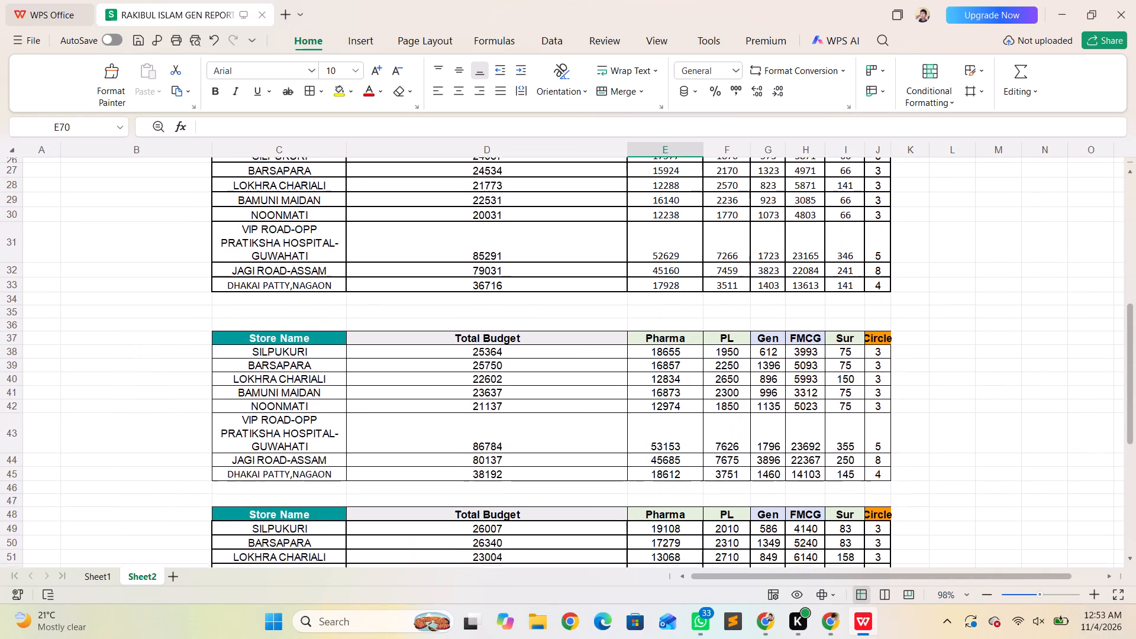
scroll(387, 470, "down", 6)
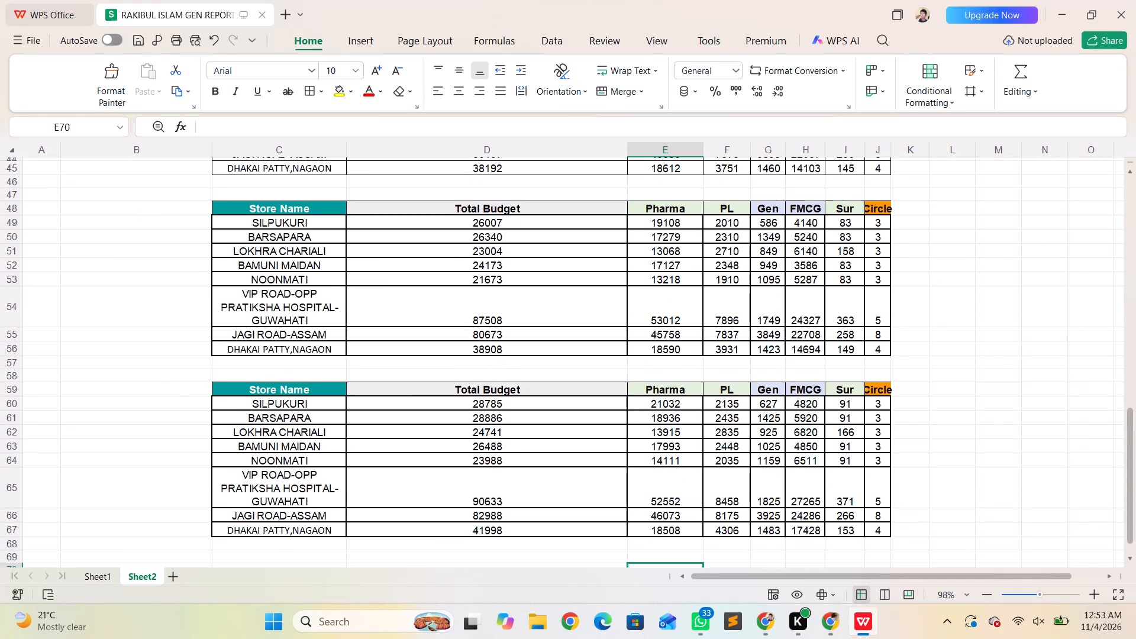
scroll(387, 470, "down", 3)
scroll(387, 470, "up", 8)
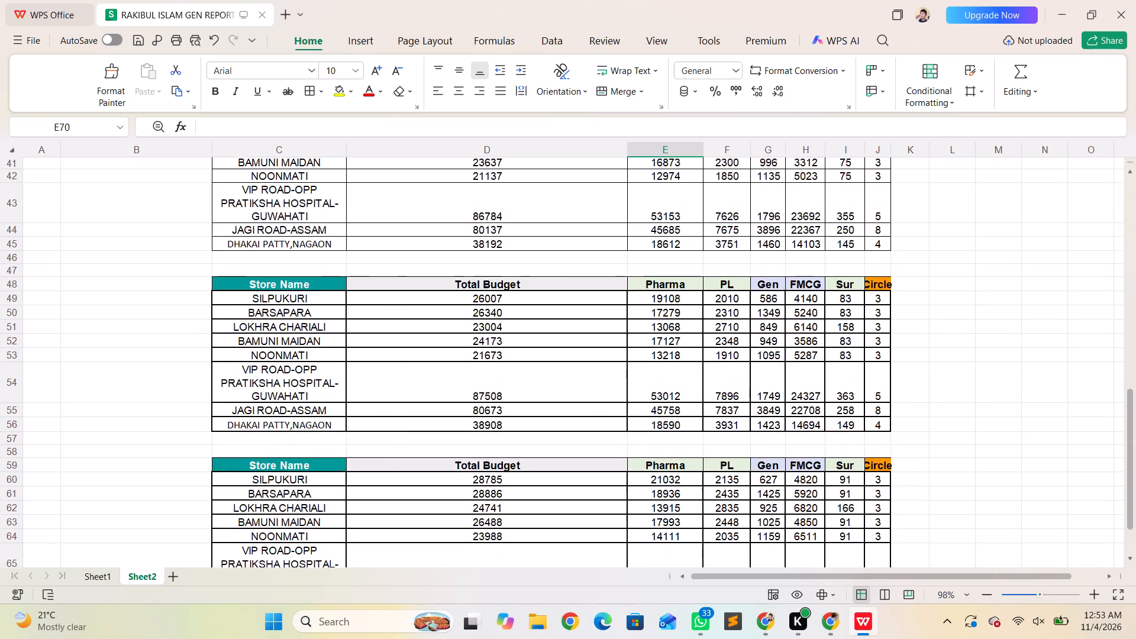
scroll(387, 470, "up", 14)
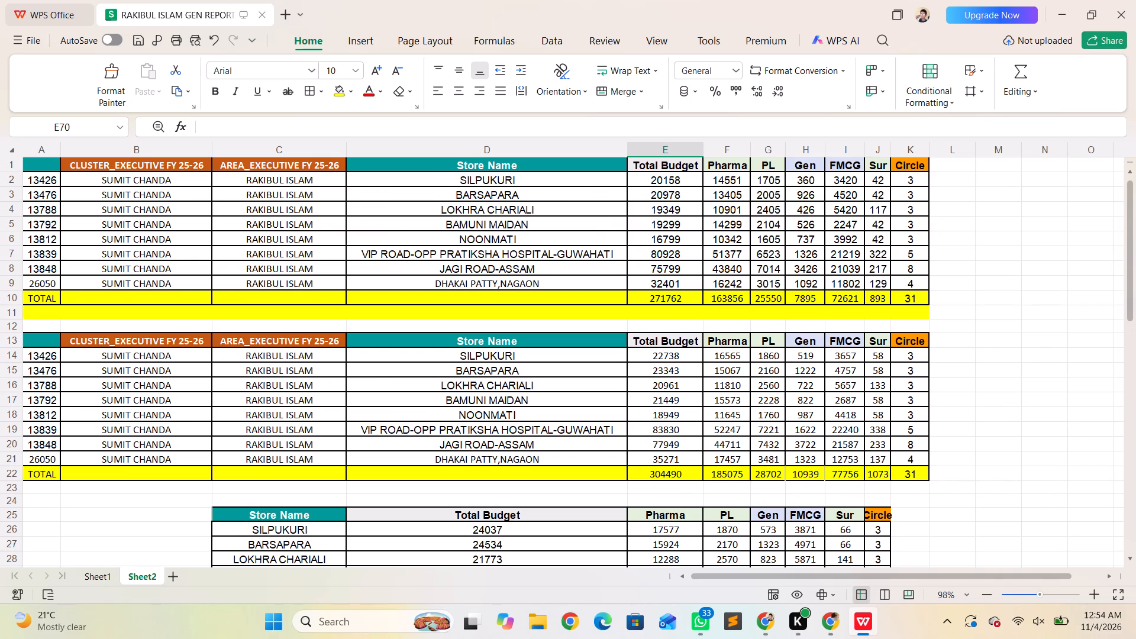
scroll(387, 470, "down", 3)
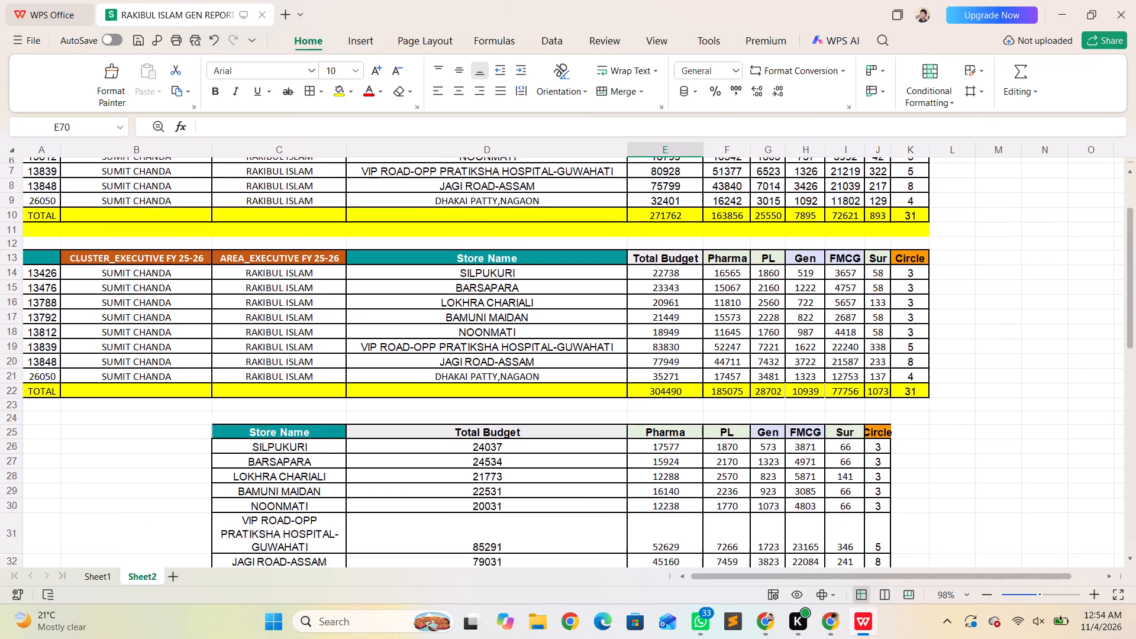
scroll(387, 470, "down", 6)
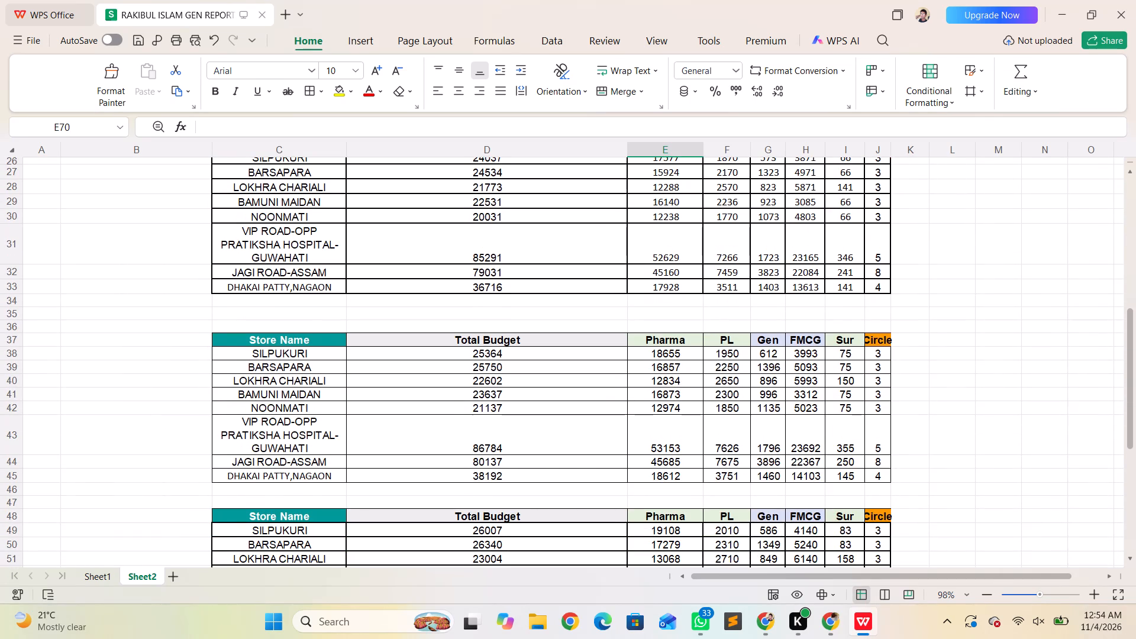
scroll(387, 470, "down", 5)
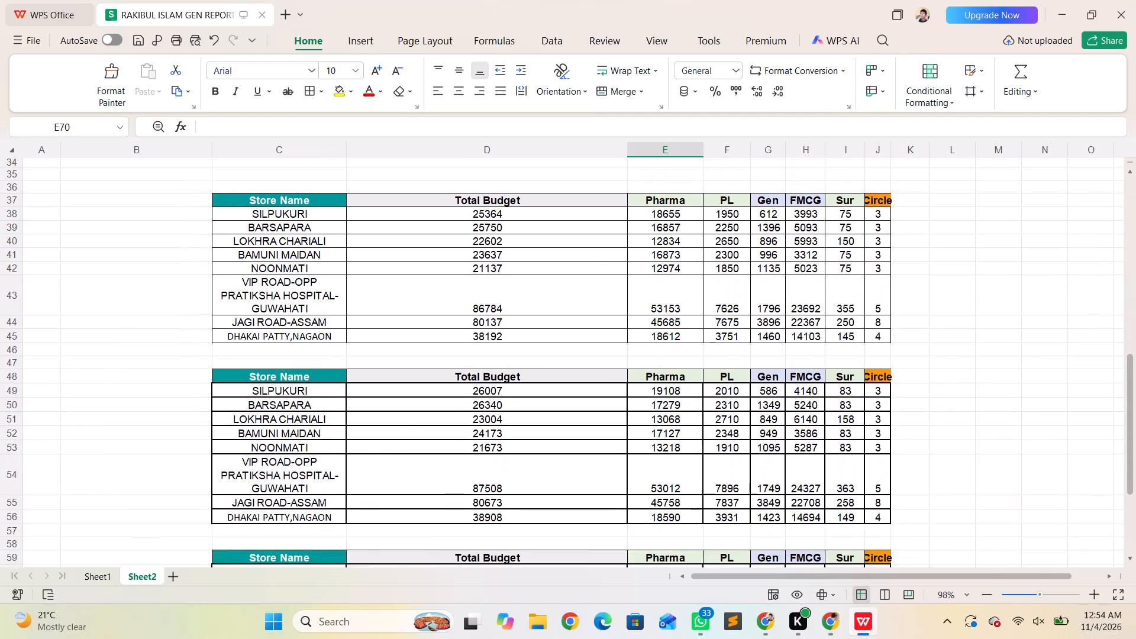
scroll(387, 470, "down", 4)
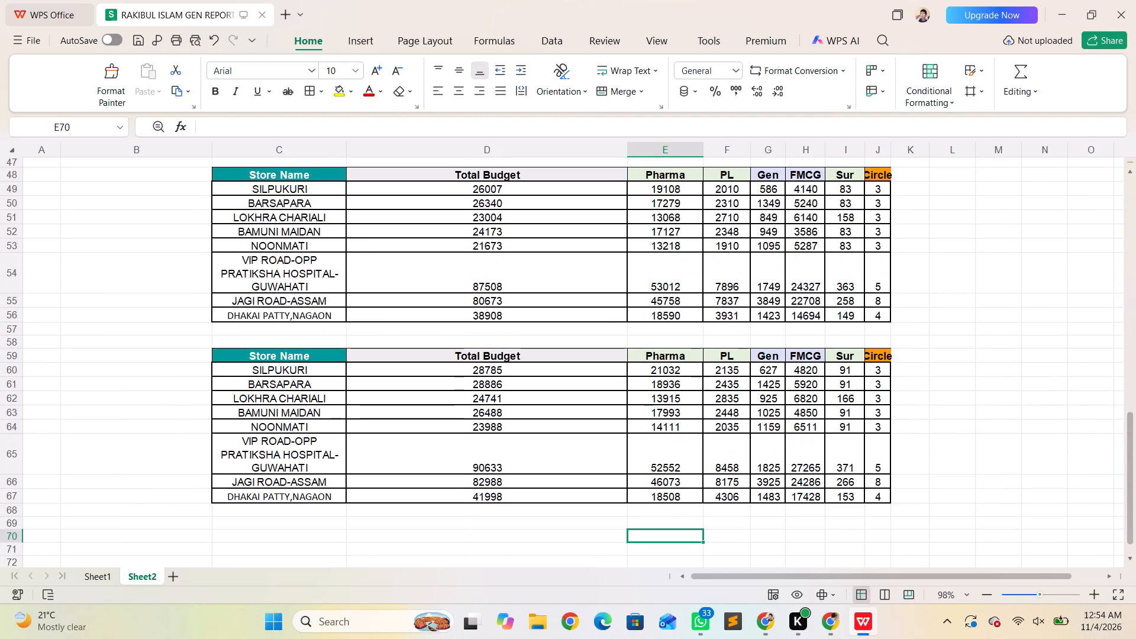
scroll(387, 470, "up", 4)
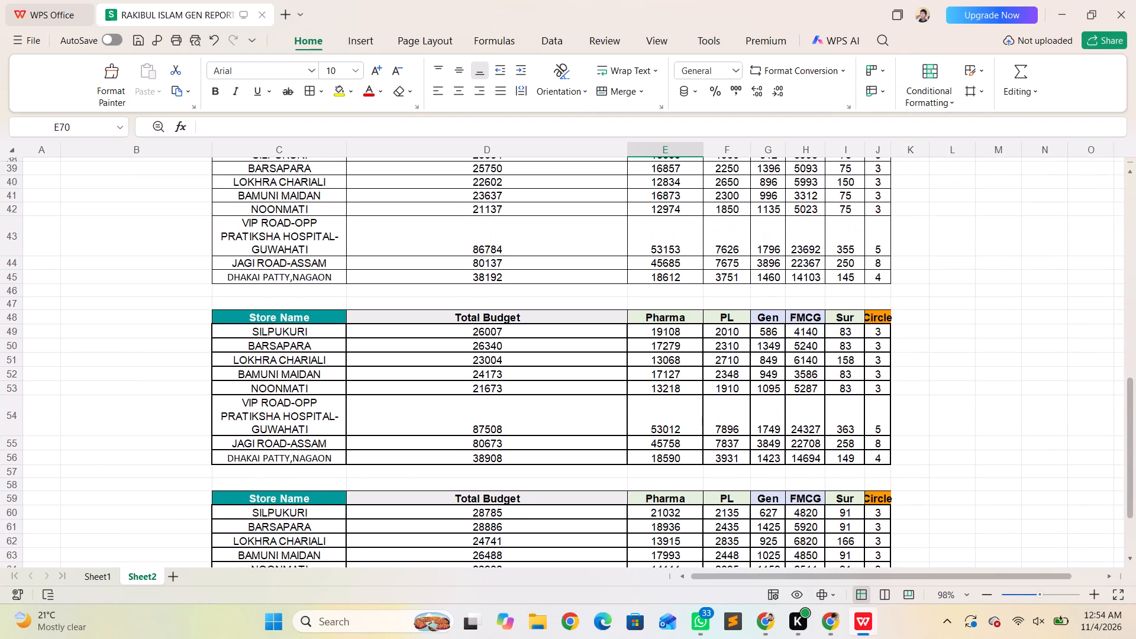
scroll(387, 470, "up", 2)
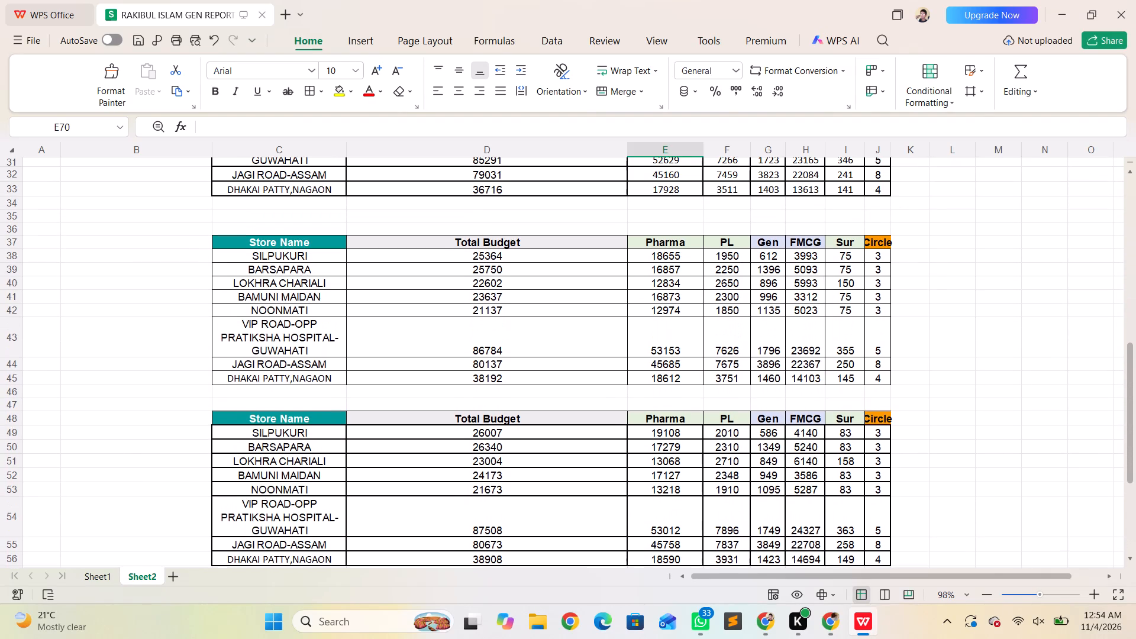
scroll(387, 470, "up", 1)
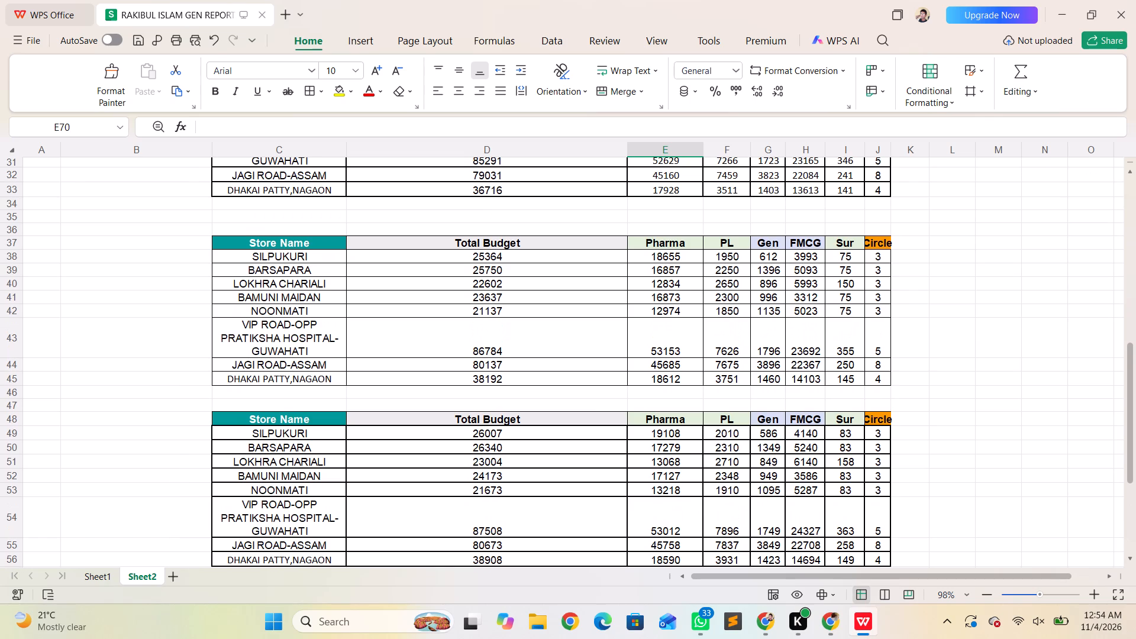
scroll(387, 470, "up", 3)
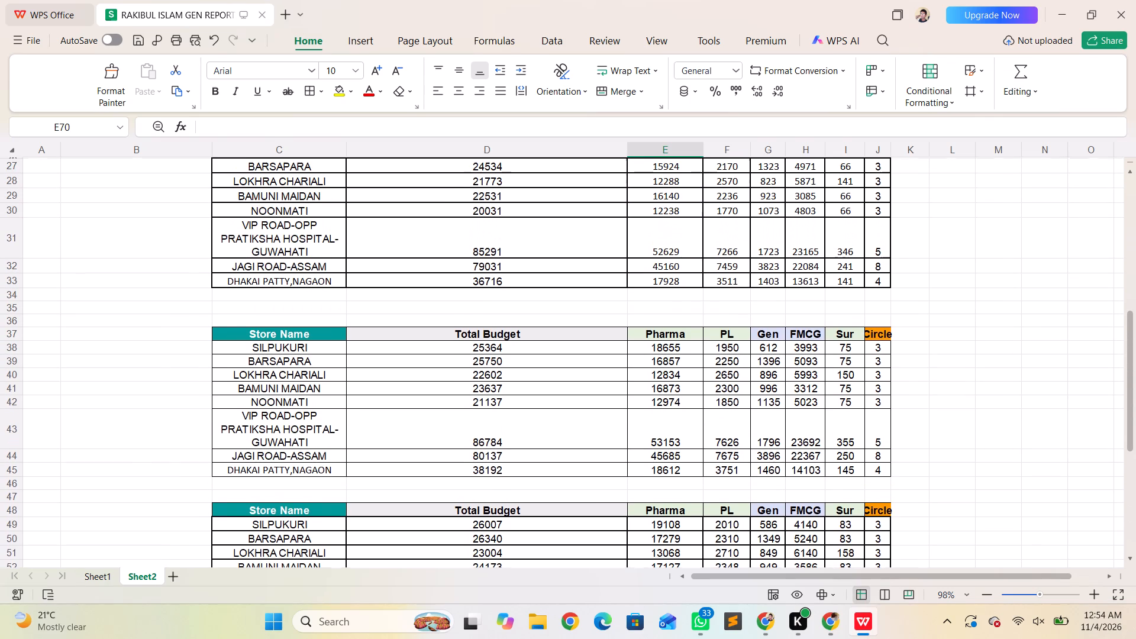
scroll(387, 470, "up", 6)
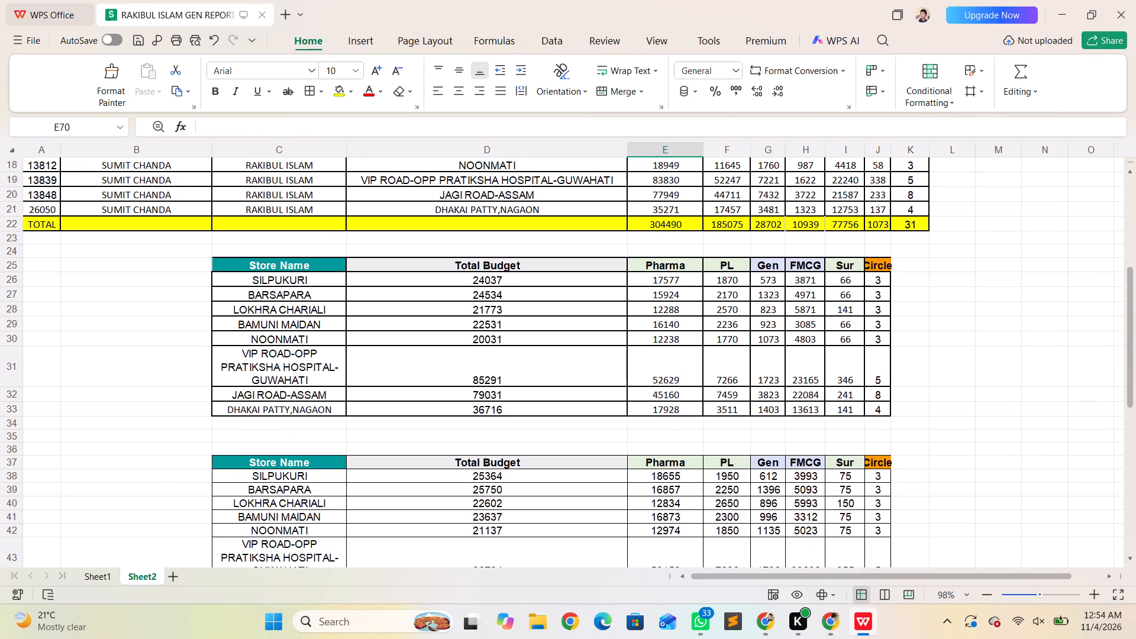
scroll(387, 470, "up", 2)
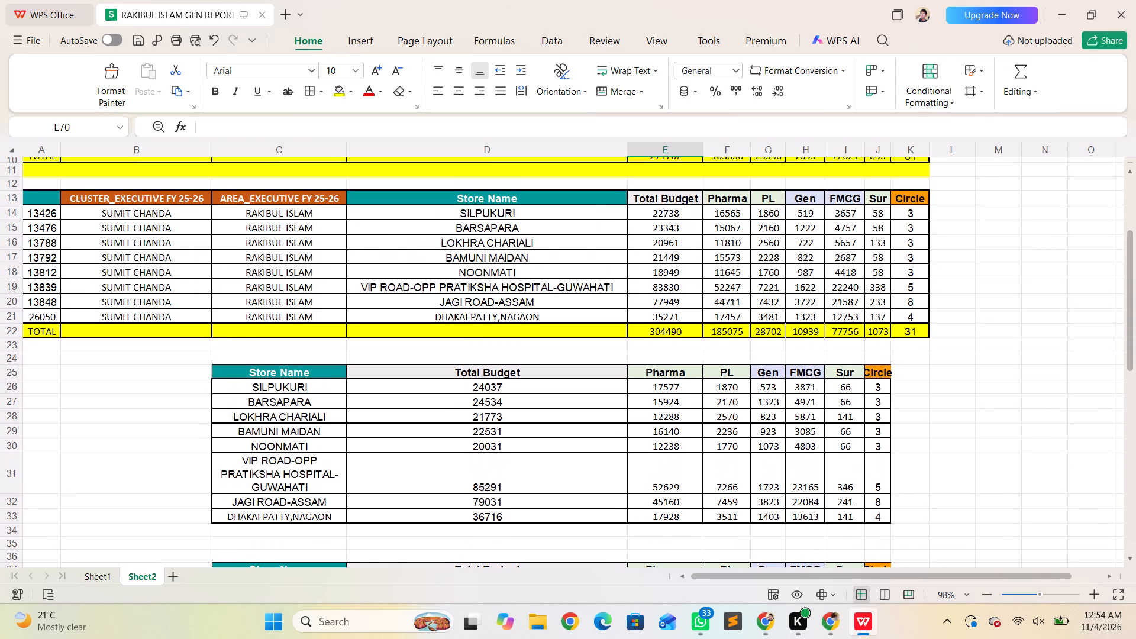
Select the VIP ROAD-OPP PRATIKSHA HOSPITAL-GUWAHATI store name in the third budget table on Sheet2.
left_click(295, 463)
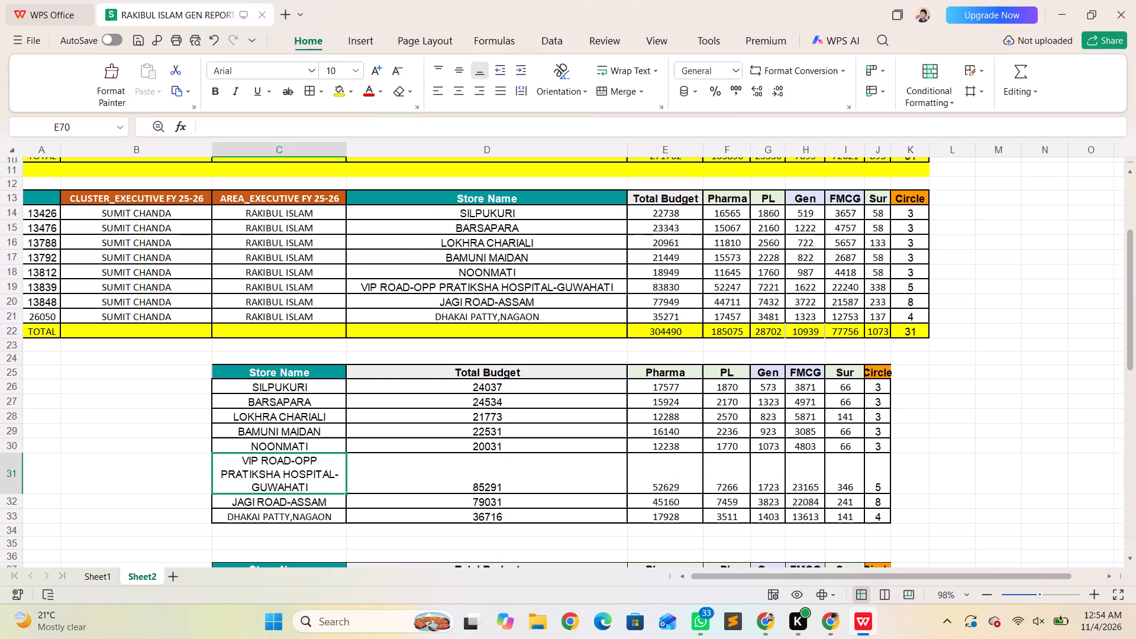
left_click(142, 451)
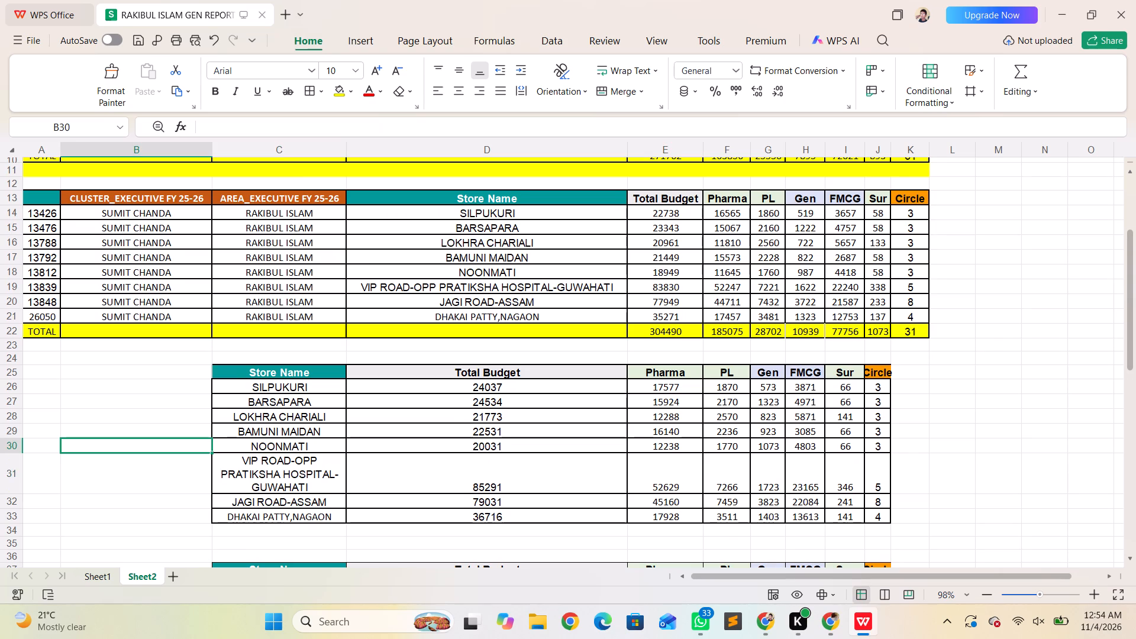
left_click(125, 466)
left_click(0, 475)
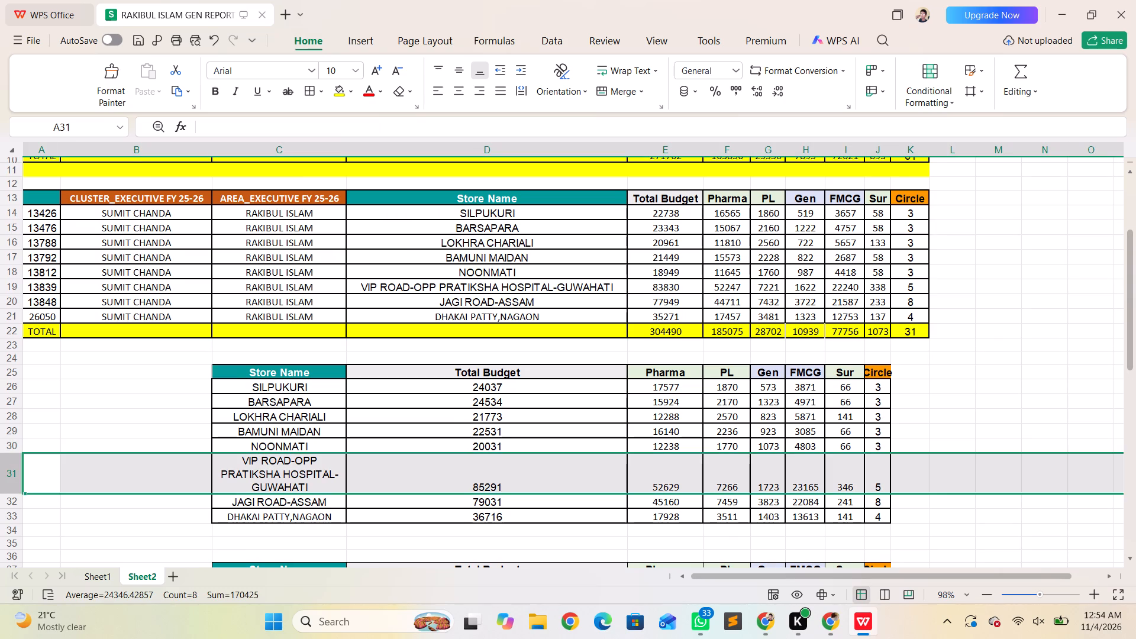
left_click(88, 422)
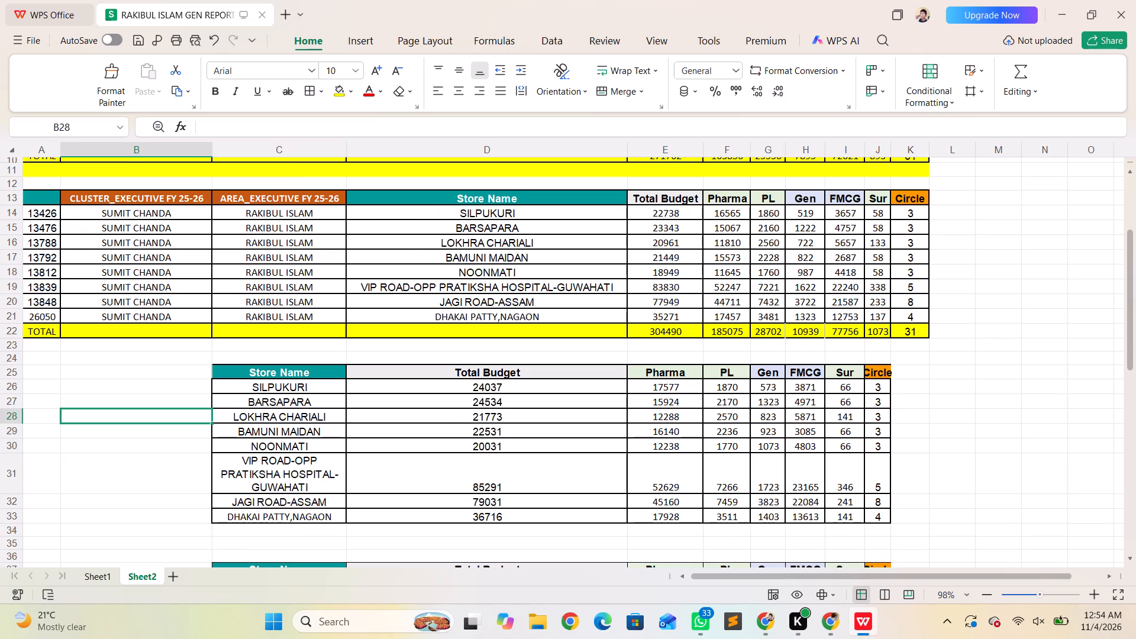
left_click(7, 421)
left_click(108, 492)
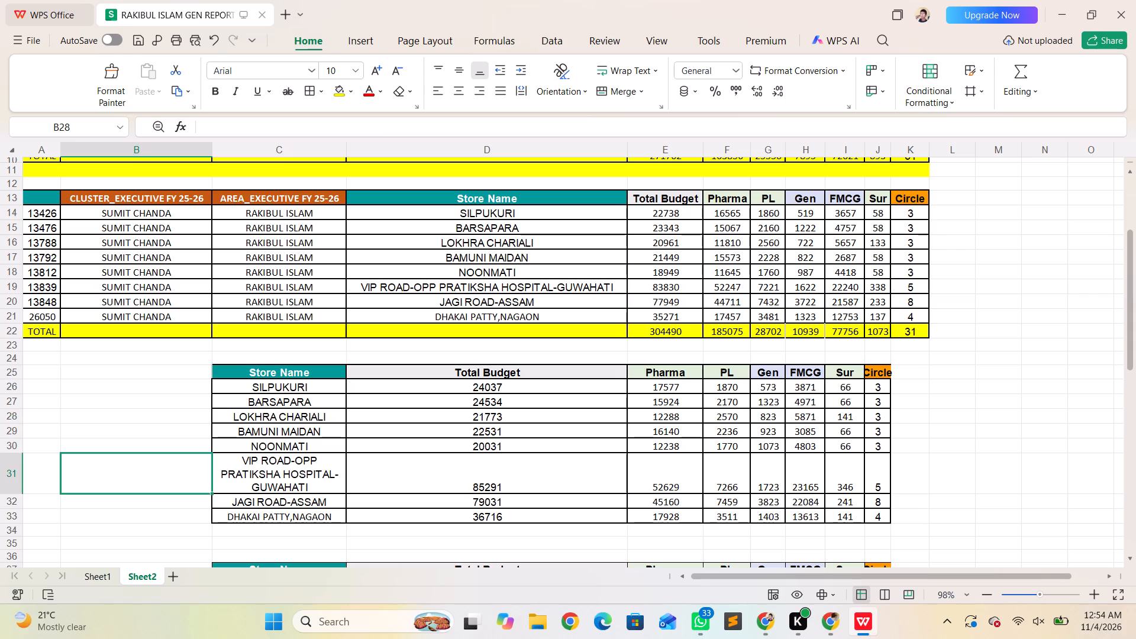
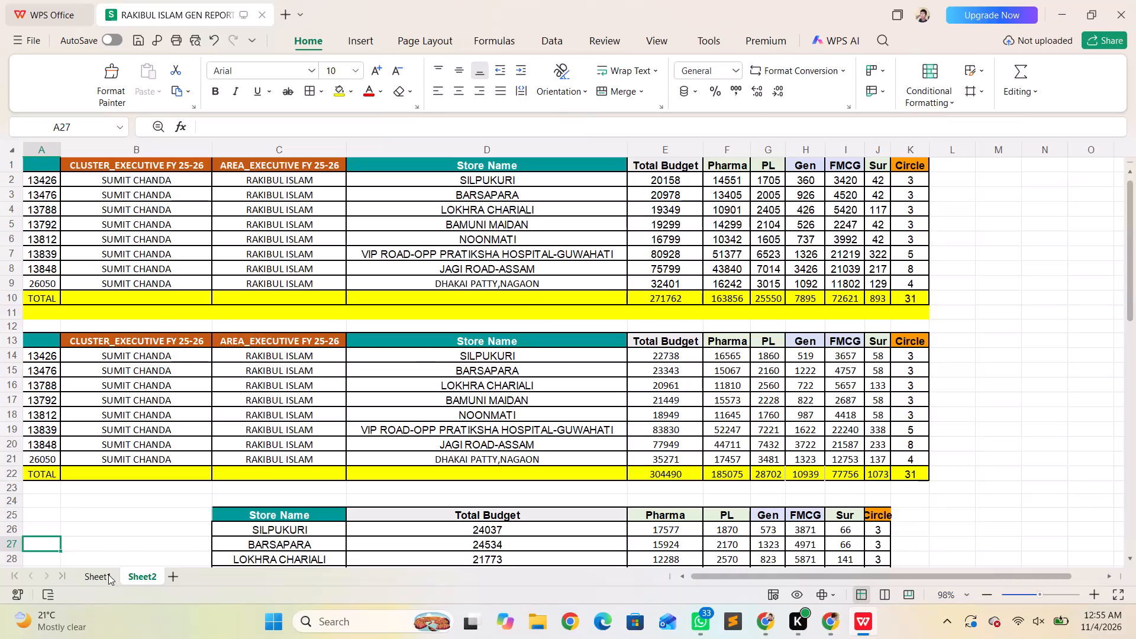
Copy the entire GEN achievement report table on Sheet1, including its gold border, from A2 through column I, row 14.
left_click(108, 575)
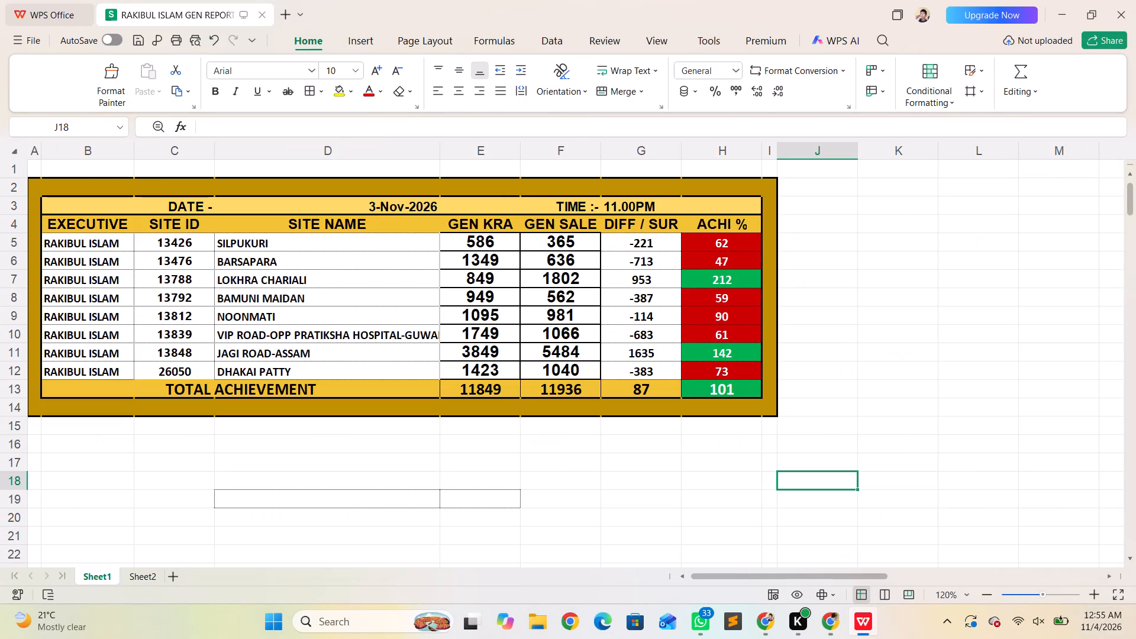
left_click(36, 187)
key("shift+Down")
key("shift+Down")
key("shift+Down")
key("shift+Down")
key("shift+Down")
key("shift+Down")
key("shift+Down")
key("shift+Down")
key("shift+Down")
key("shift+Down")
key("shift+Down")
key("shift+Down")
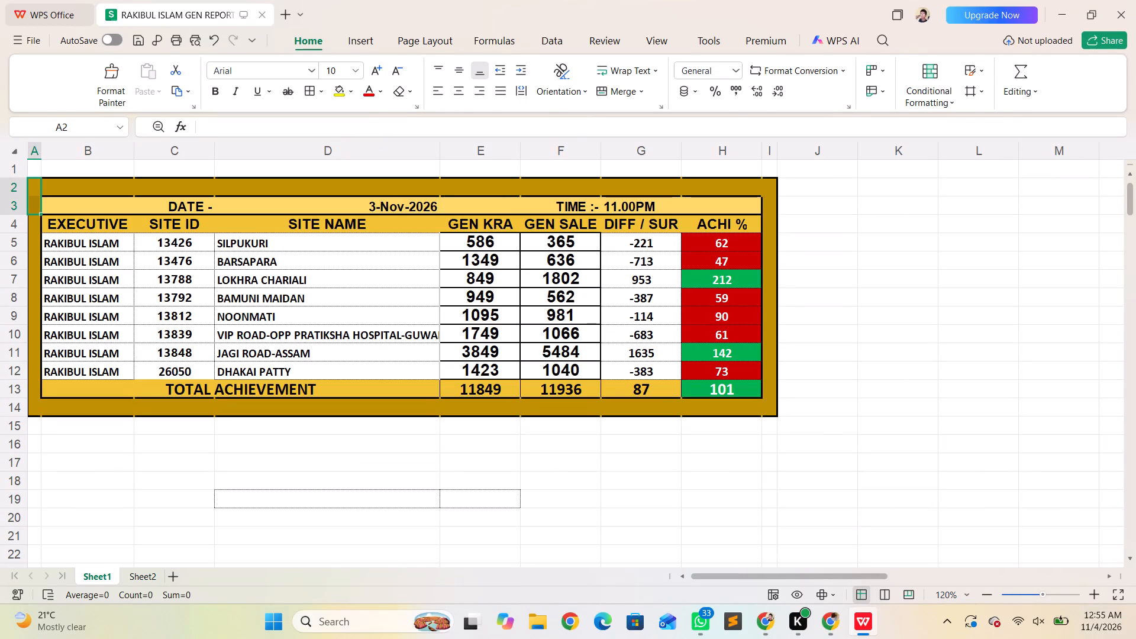
key("shift+Right")
key("shift+Right")
key("shift+Right")
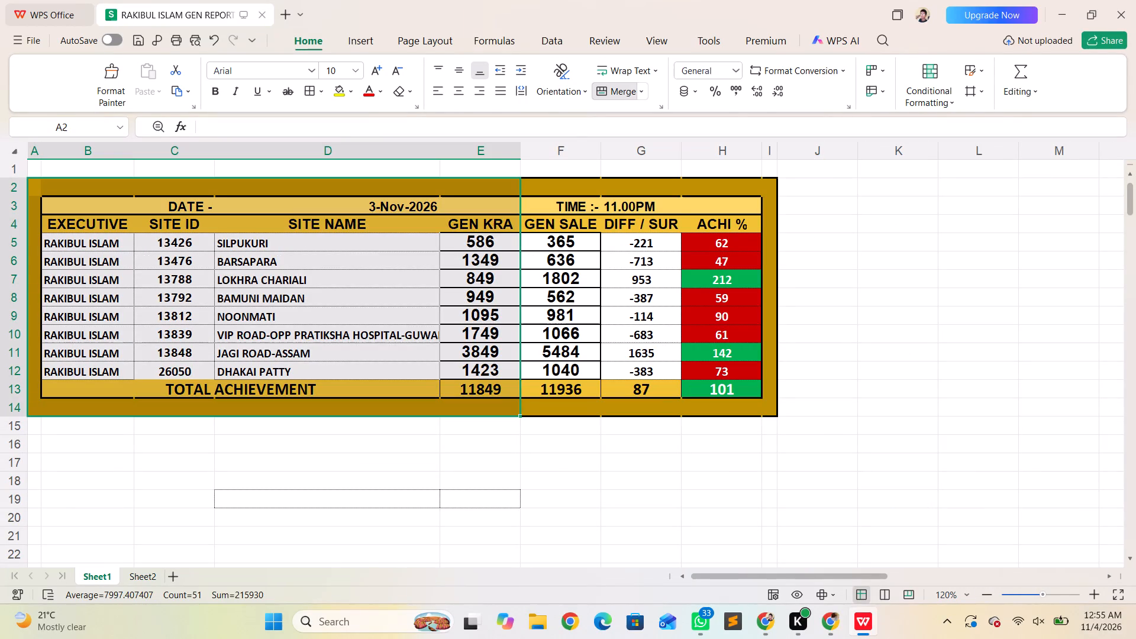
key("shift+Right")
key("shift+Right")
key("shift+Right")
key("ctrl+c")
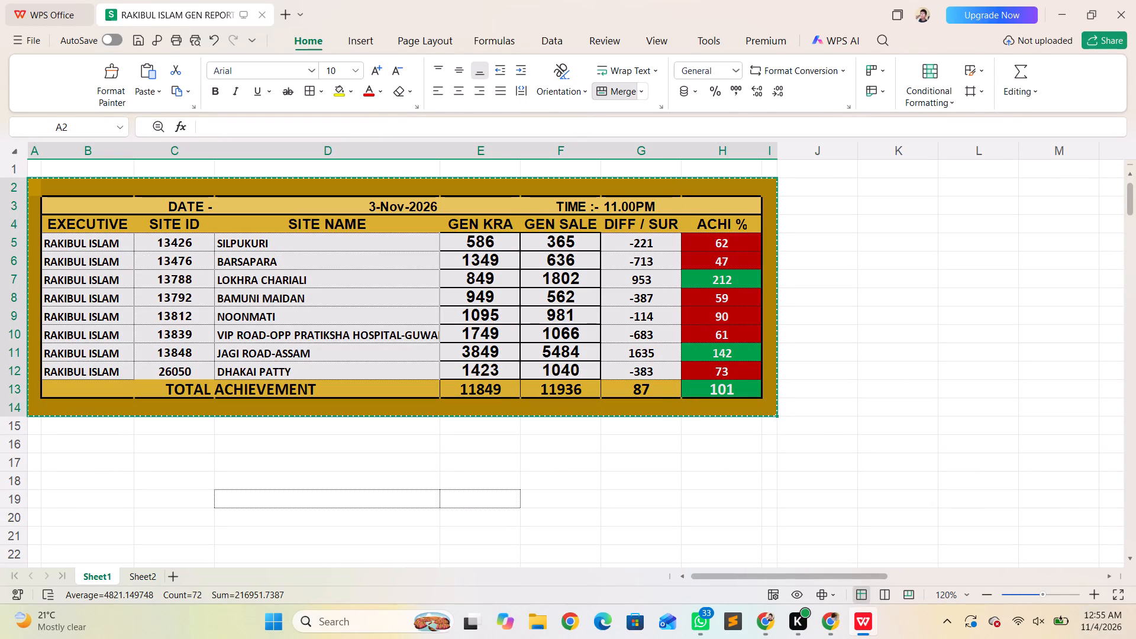